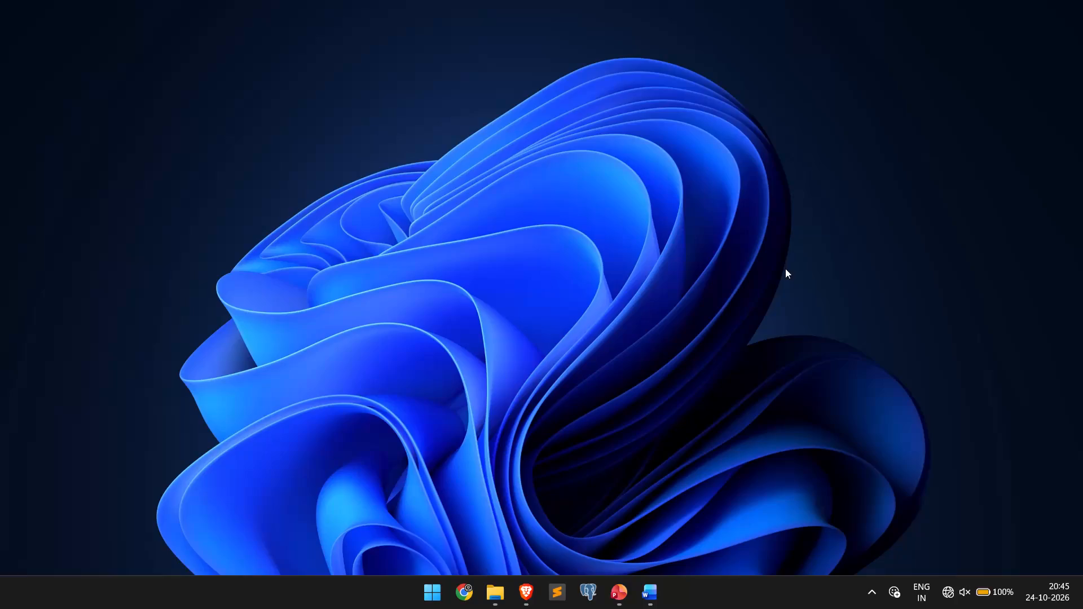
Switch to the business_plan.pptx presentation in PowerPoint and go back through the slides to review the title and Overview slides.
left_click(619, 593)
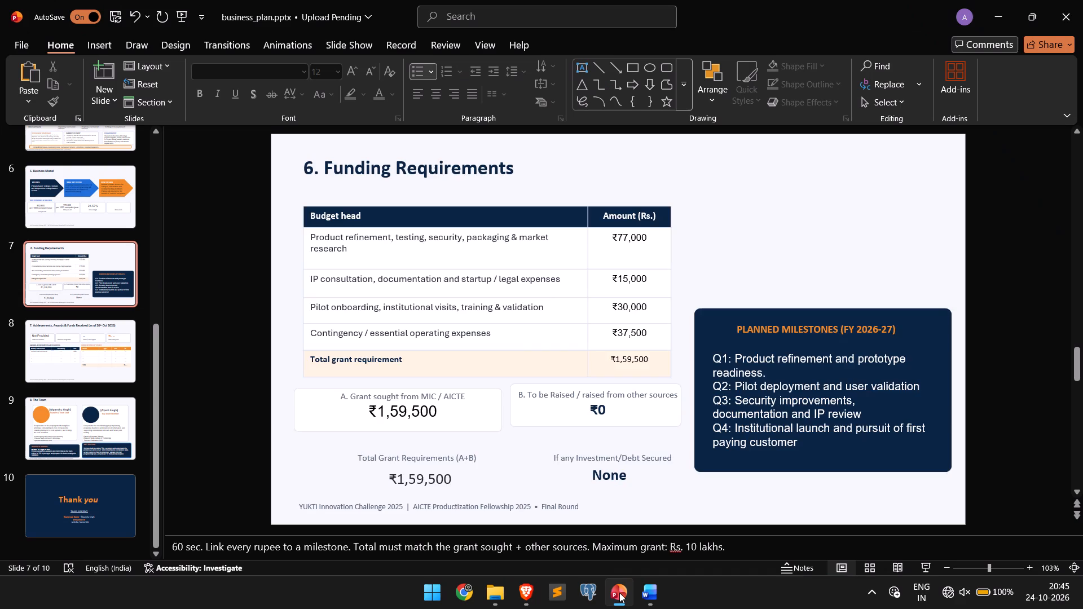
key("Up")
key("Up")
key("Up")
key("Up")
key("Up")
key("Up")
key("Up")
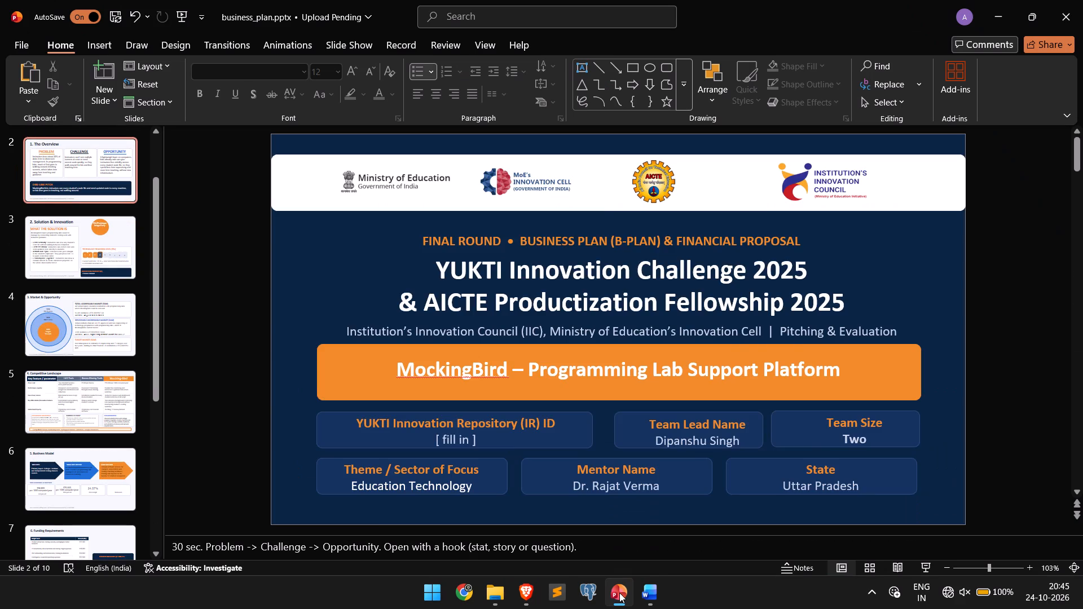
key("Down")
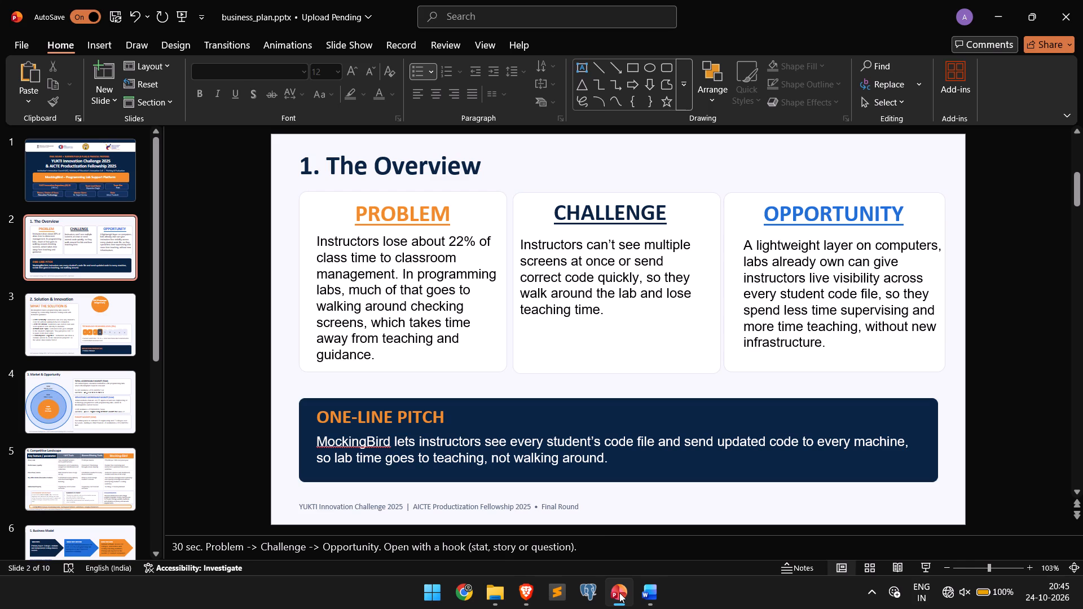
Start the slide show from the title slide and advance to the "1. The Overview" slide.
left_click_drag(110, 205, 100, 192)
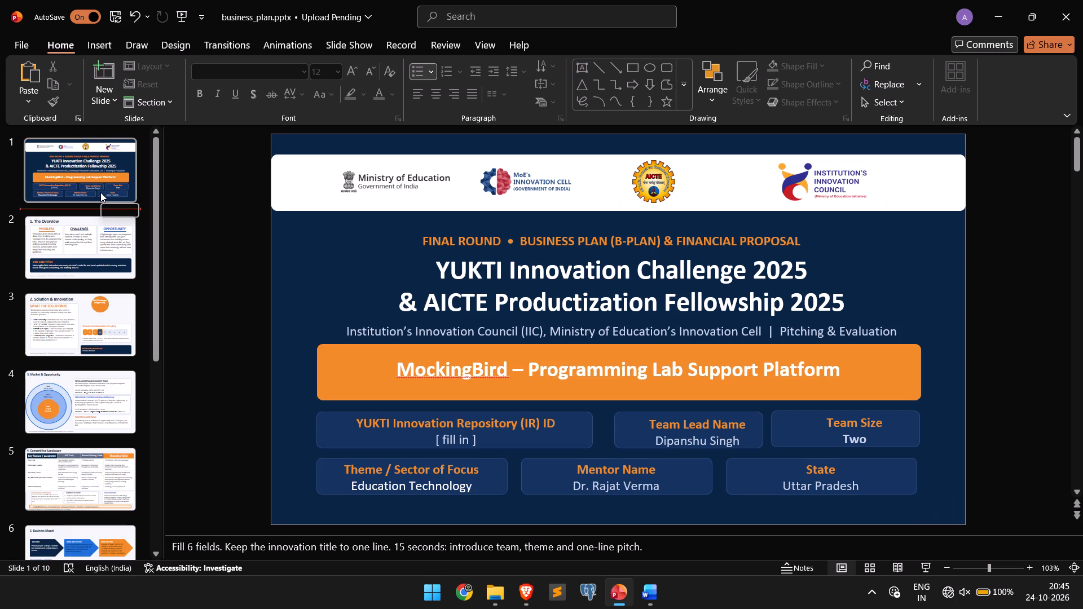
key("F5")
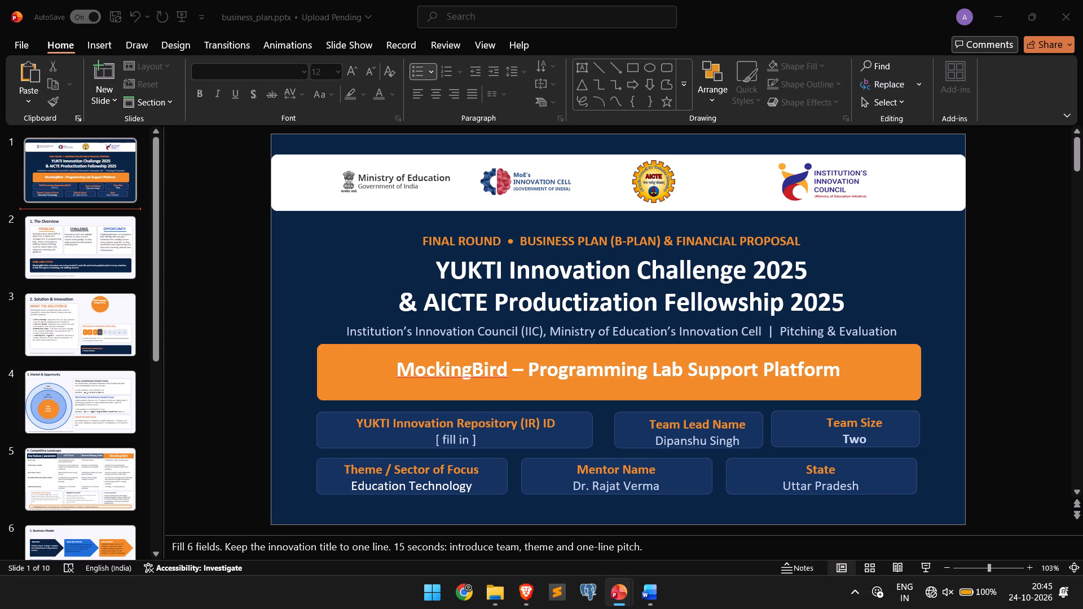
key("Right")
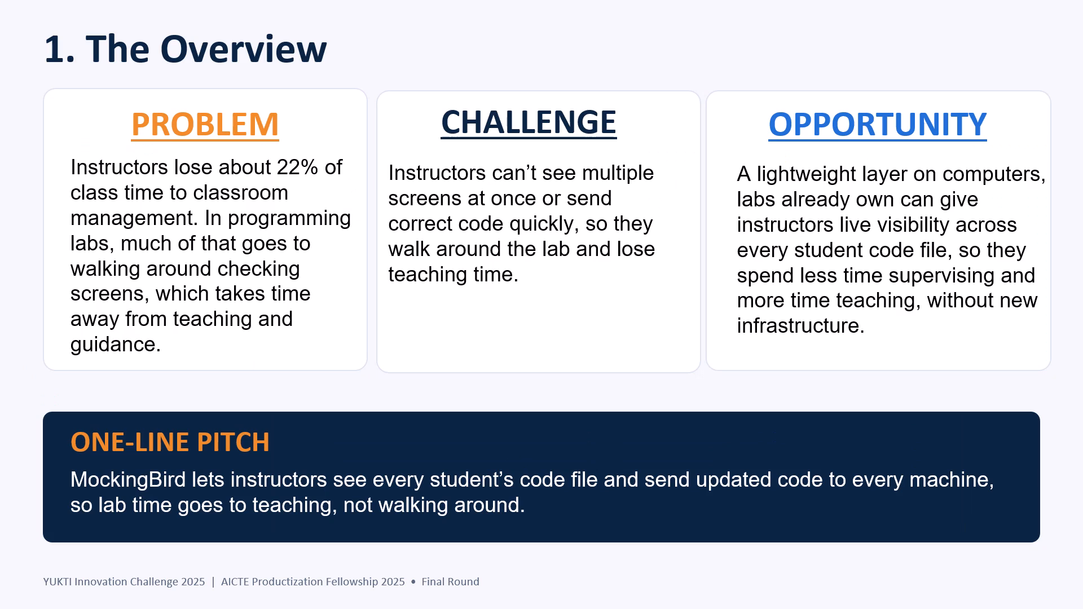
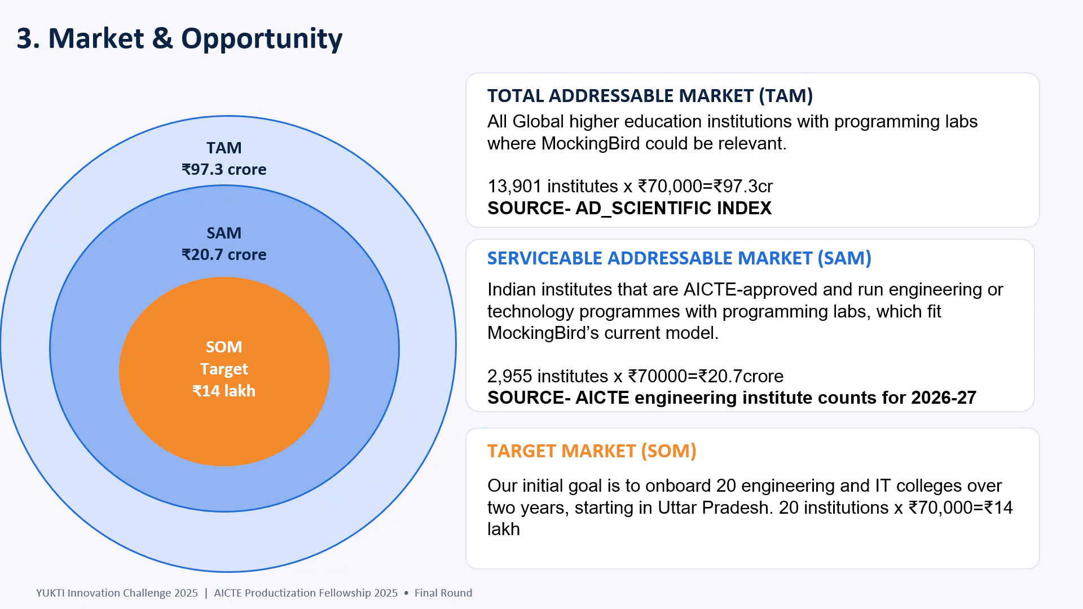
Advance the slide show from "3. Market & Opportunity" to the "4. Competitive Landscape" slide.
key("Right")
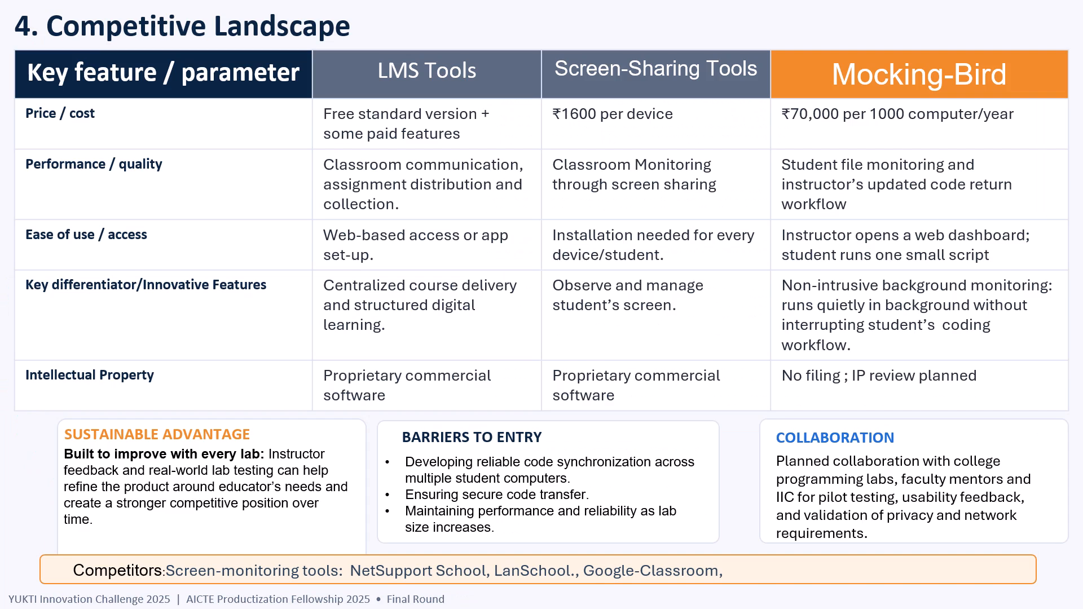
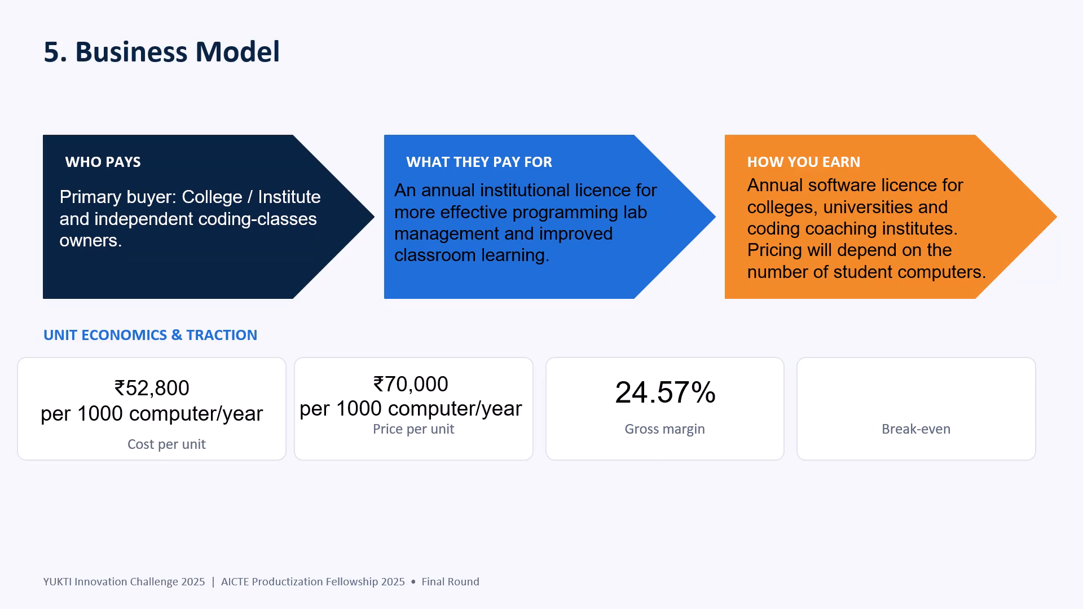
Review the remaining slides from "5. Business Model" through "8. The Team" to the end and exit the slide show.
key("Right")
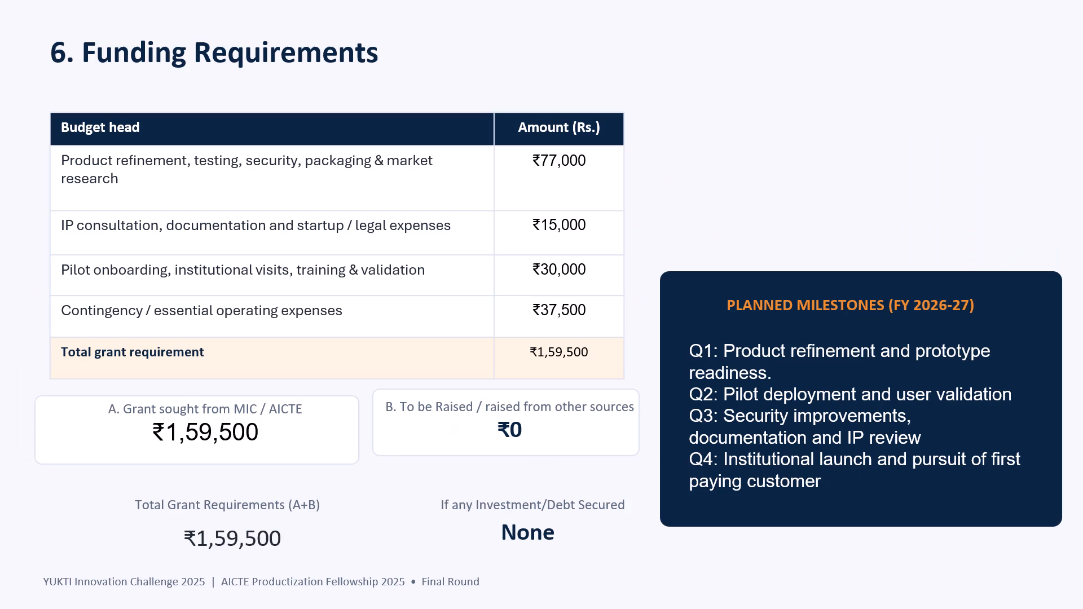
key("Left")
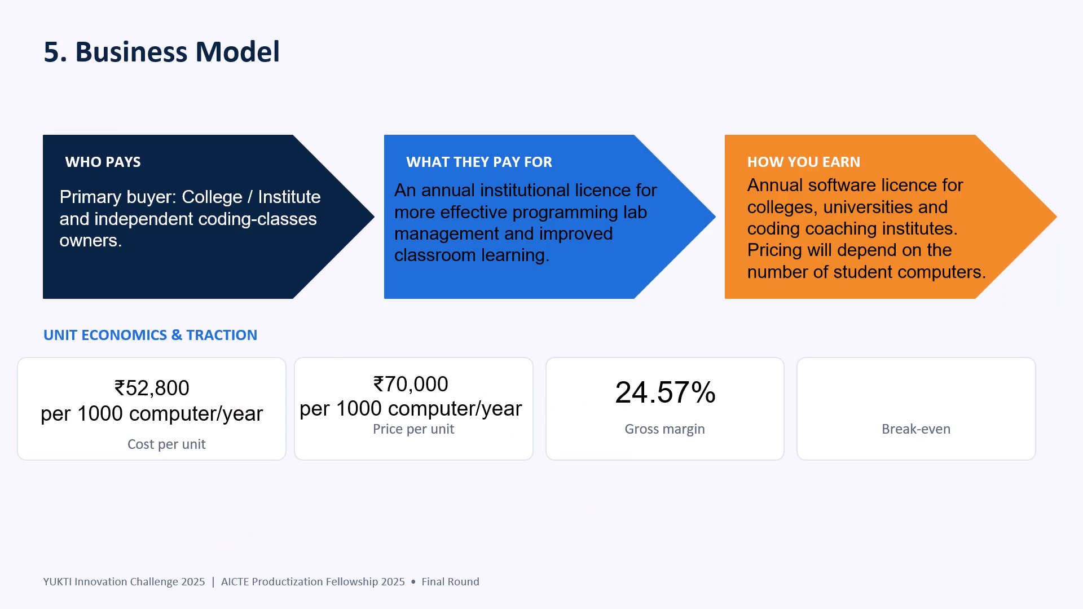
key("Right")
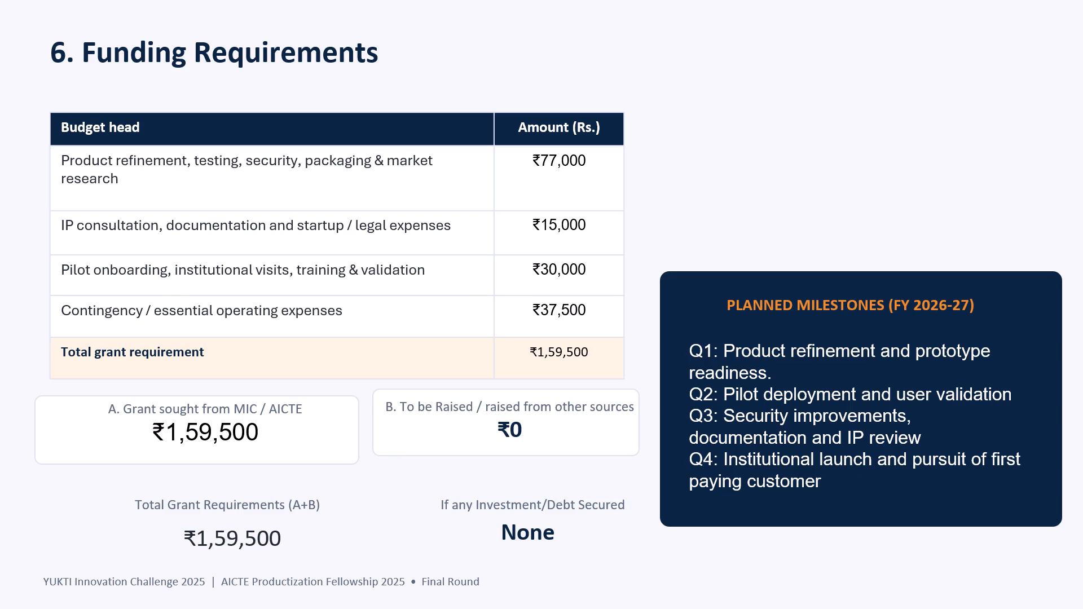
key("Right")
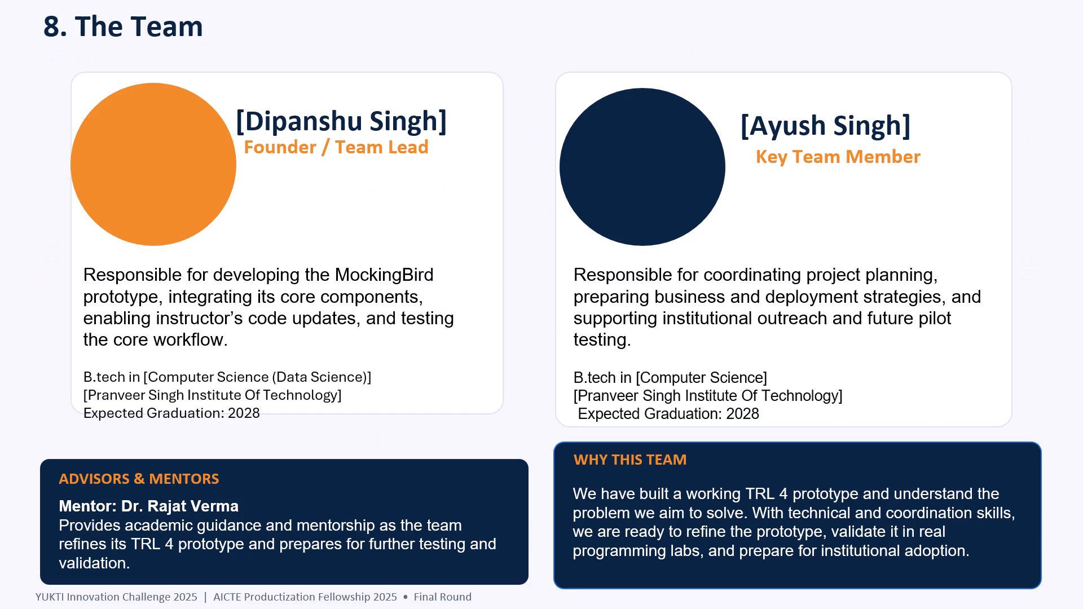
key("Right")
key("Right")
key("Escape")
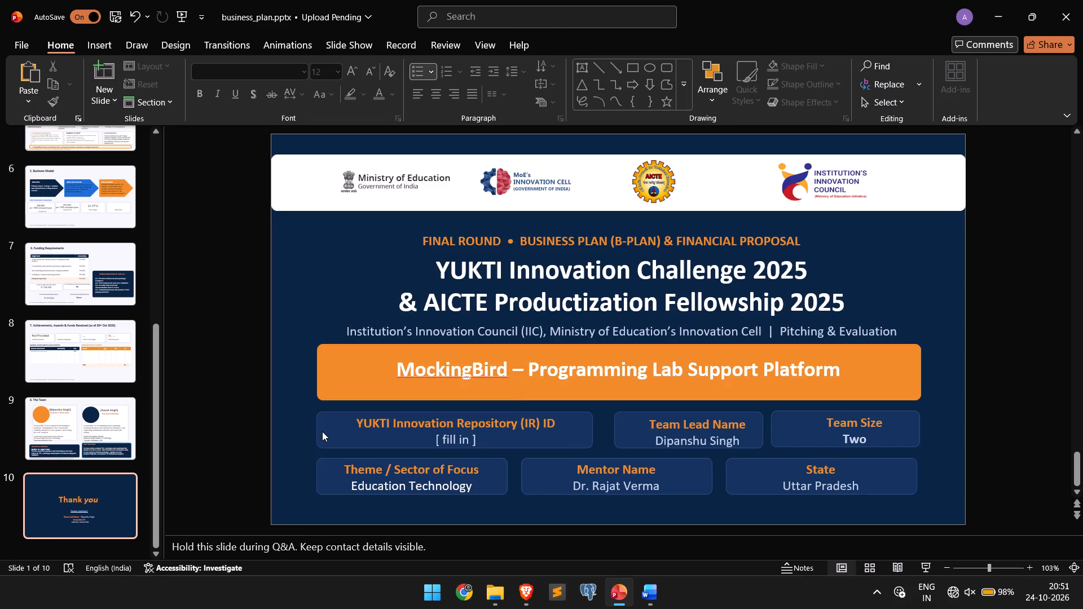
key("Escape")
Open slide 2, "1. The Overview", for editing.
scroll(138, 209, "up", 5)
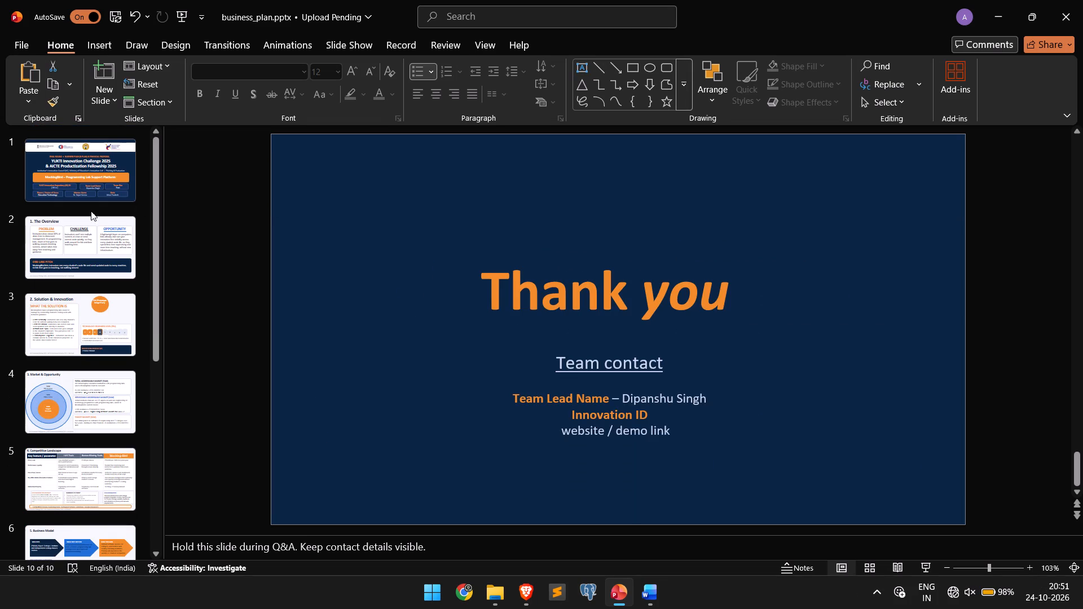
left_click(83, 236)
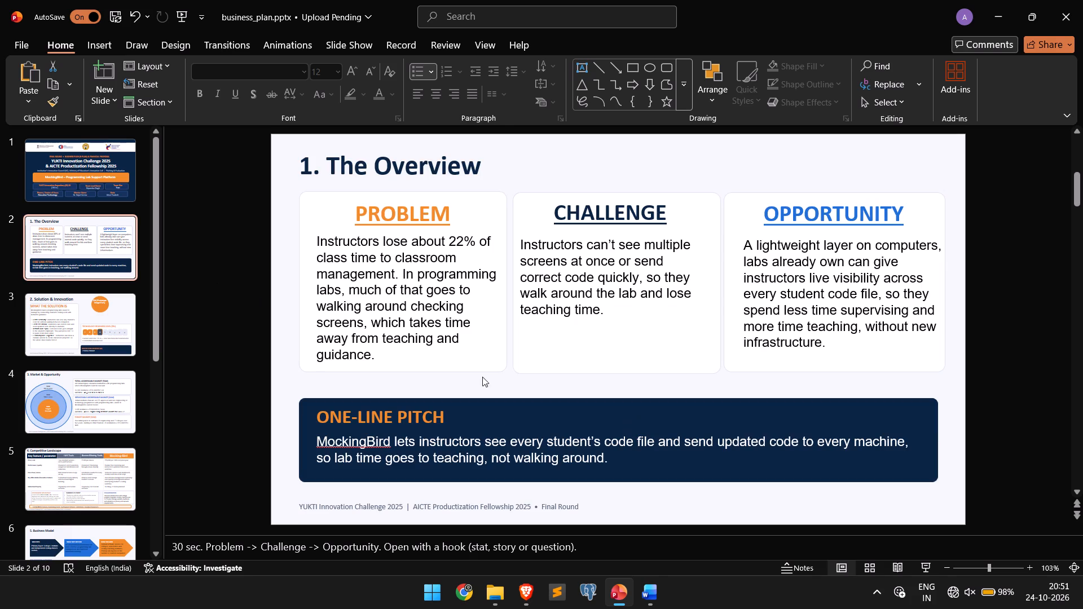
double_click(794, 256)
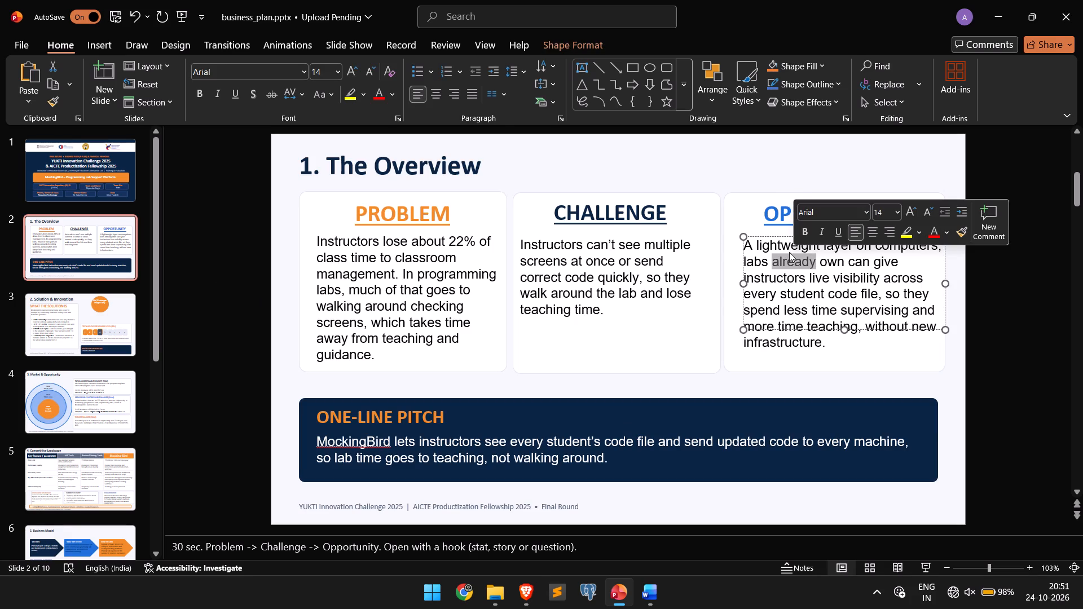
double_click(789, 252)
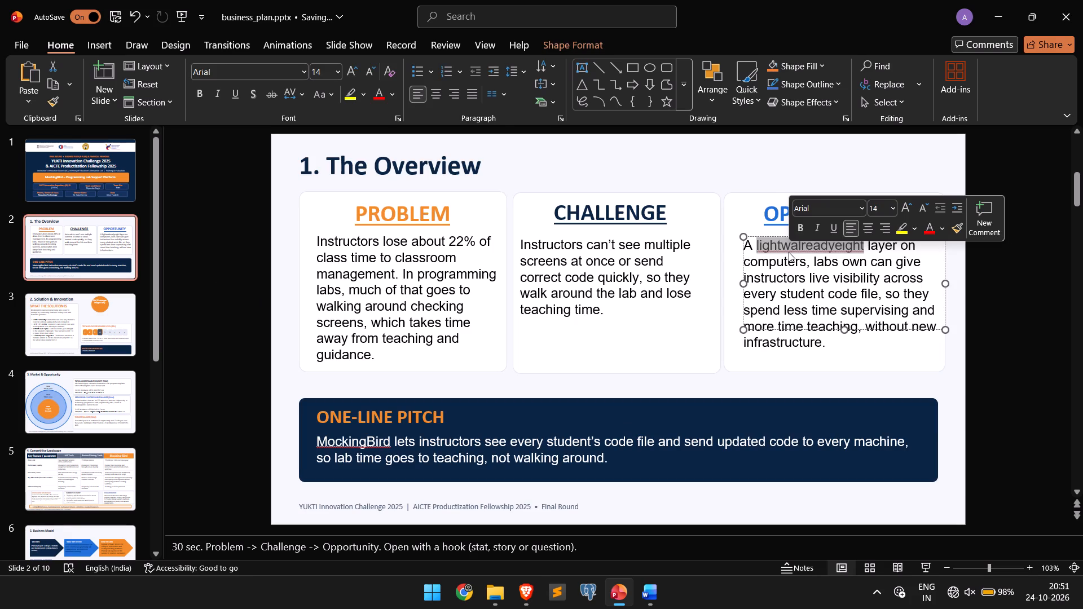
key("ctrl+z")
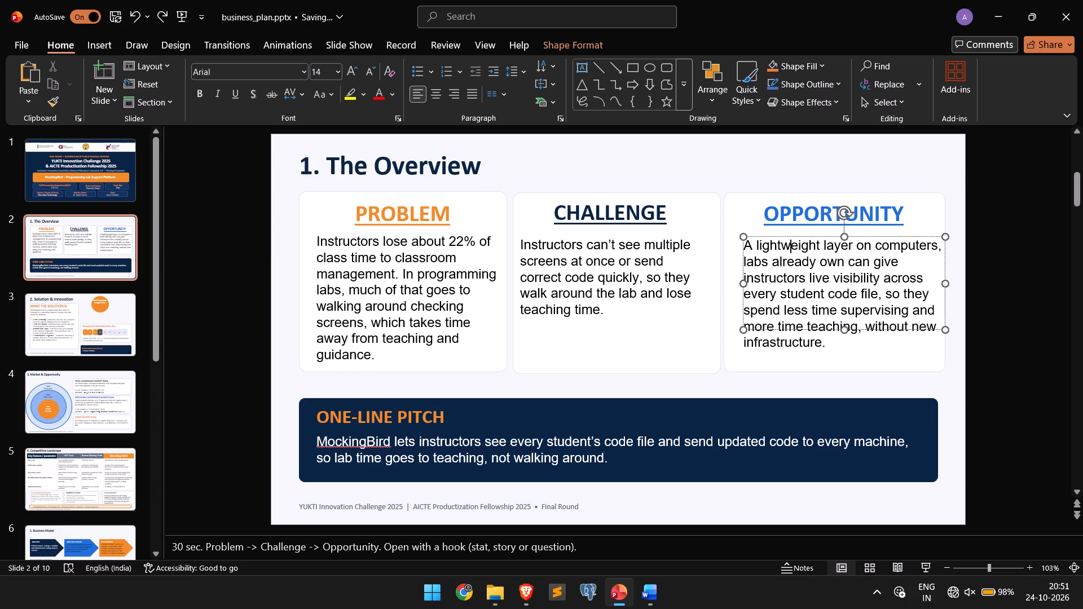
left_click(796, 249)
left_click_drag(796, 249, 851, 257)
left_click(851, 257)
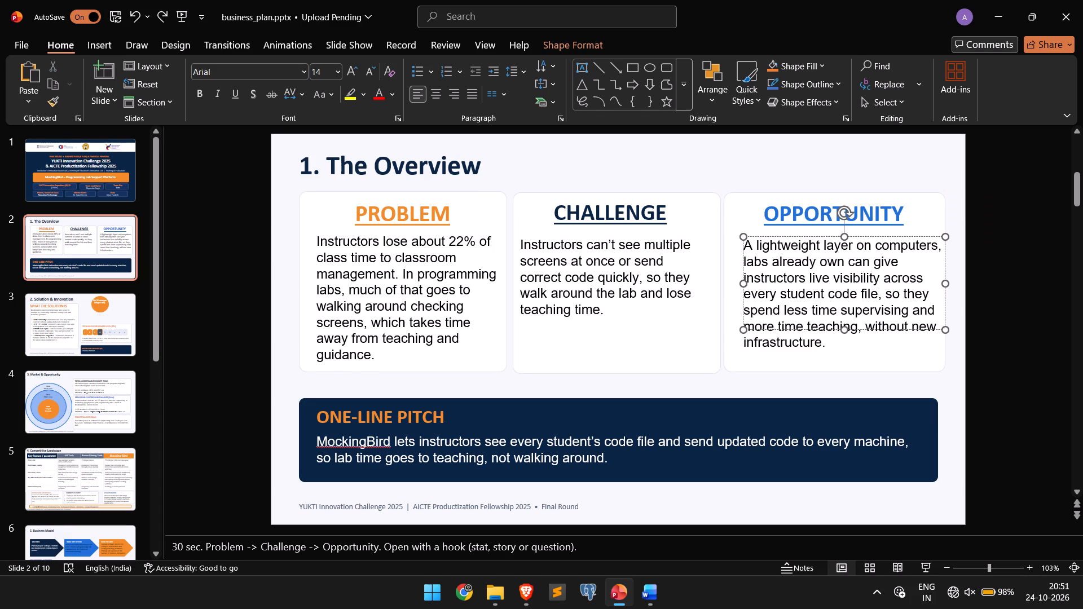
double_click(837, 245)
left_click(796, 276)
Replace the word "every" before "machine" with "any" in the One-Line Pitch text.
double_click(842, 443)
double_click(842, 443)
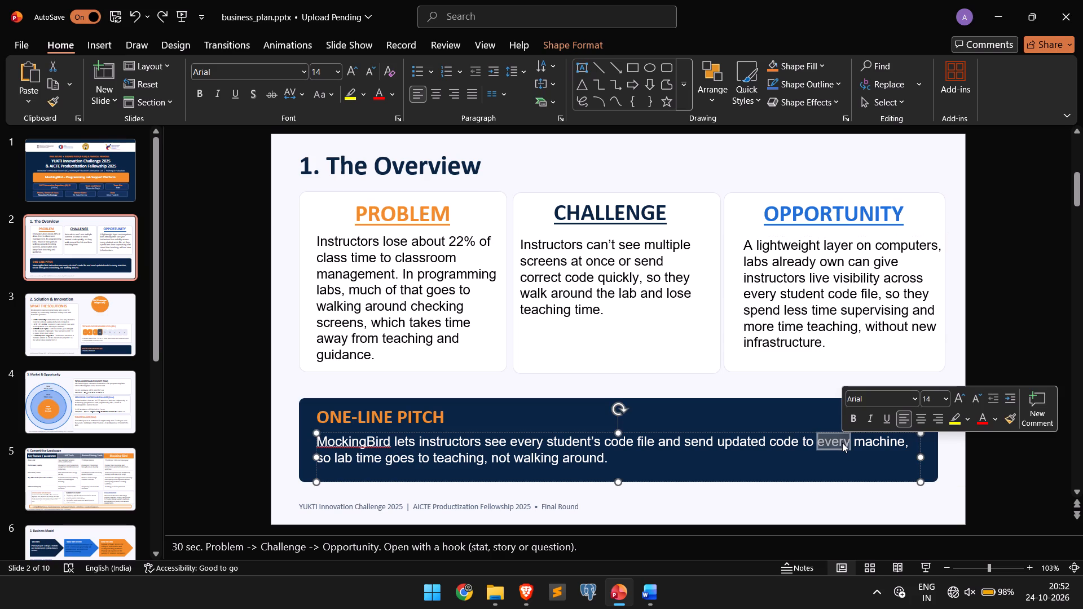
right_click(842, 443)
left_click(842, 443)
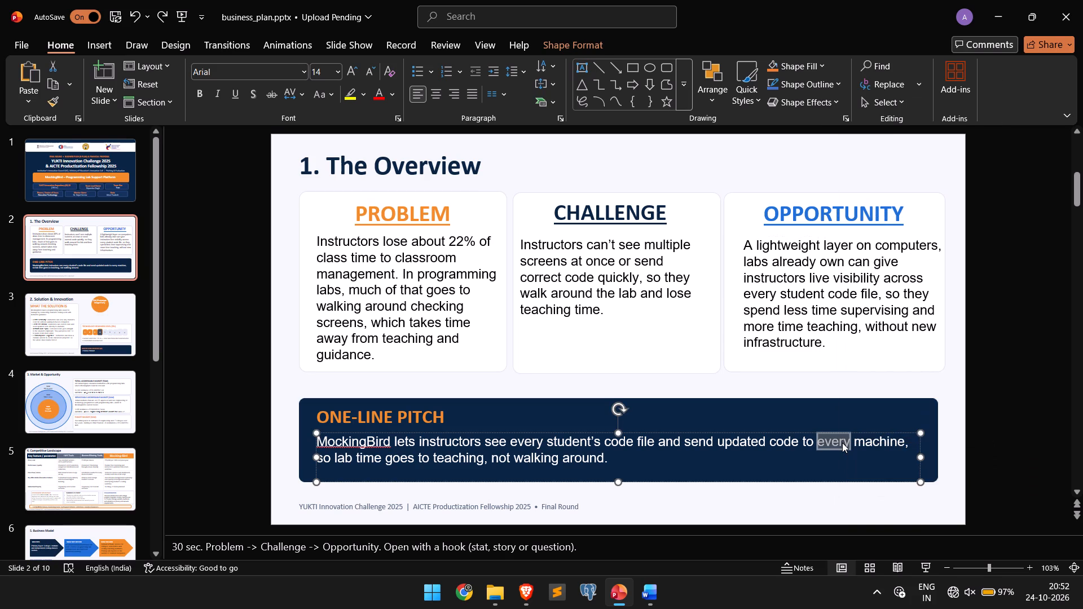
double_click(842, 443)
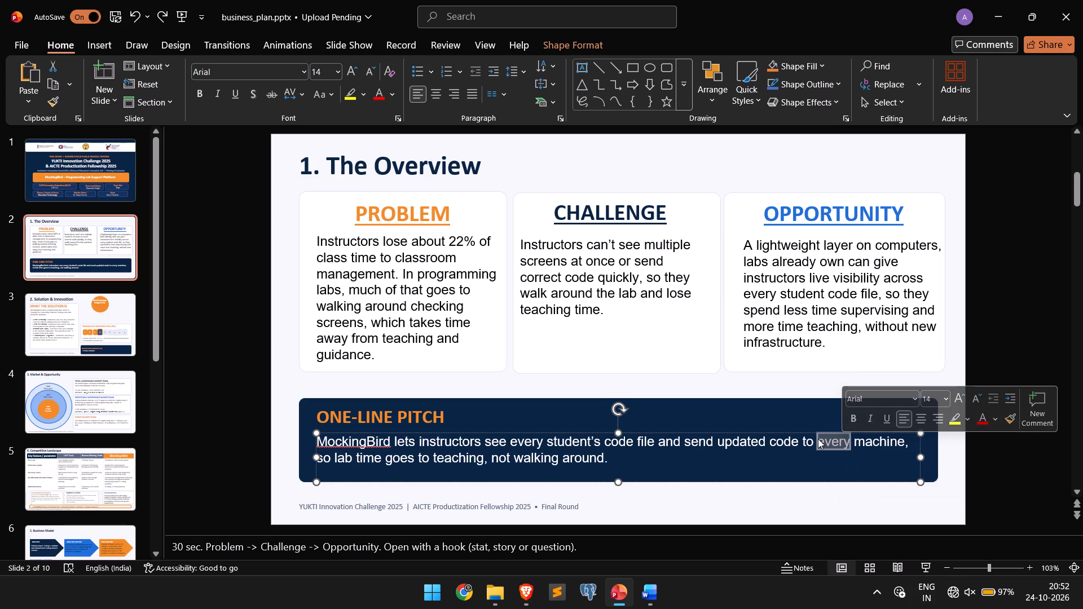
type("any")
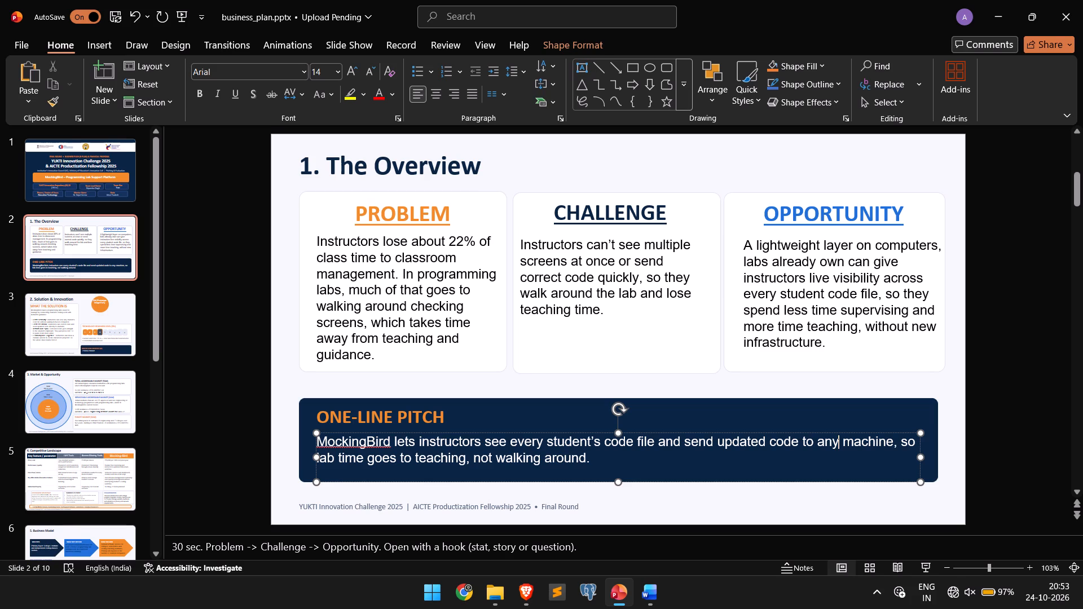
Replace the word "layer" with "utility tool" in the Opportunity text.
right_click(834, 244)
left_click(834, 244)
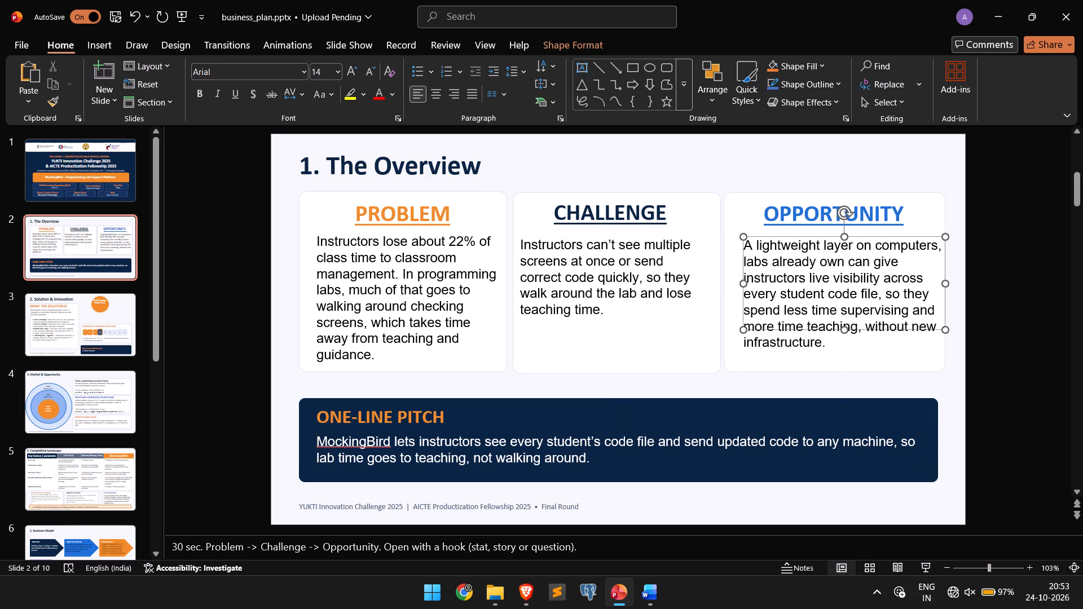
double_click(834, 244)
type("utility")
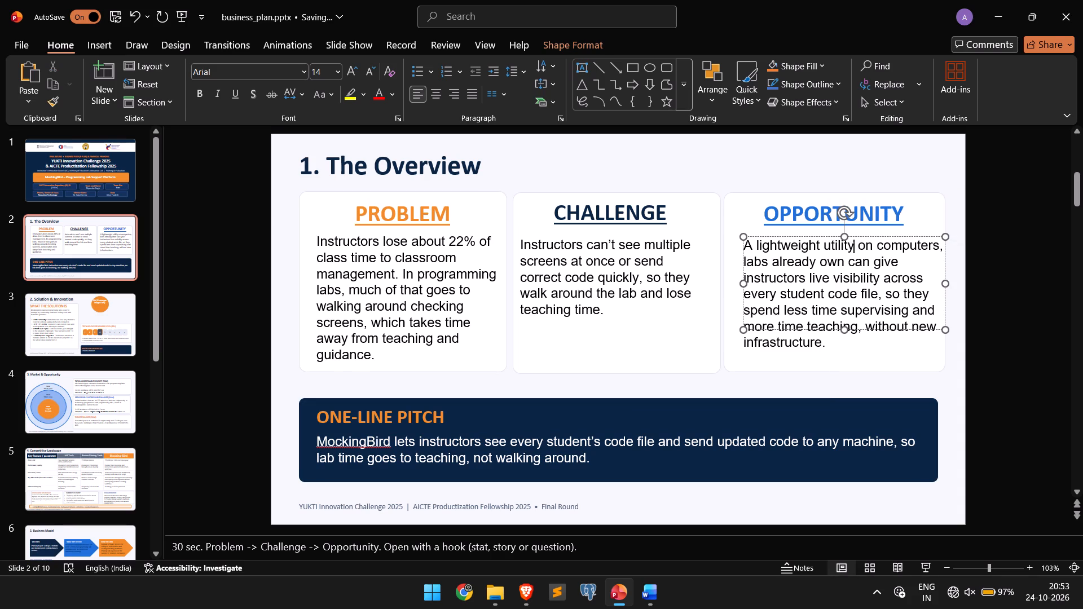
key("space")
type("to")
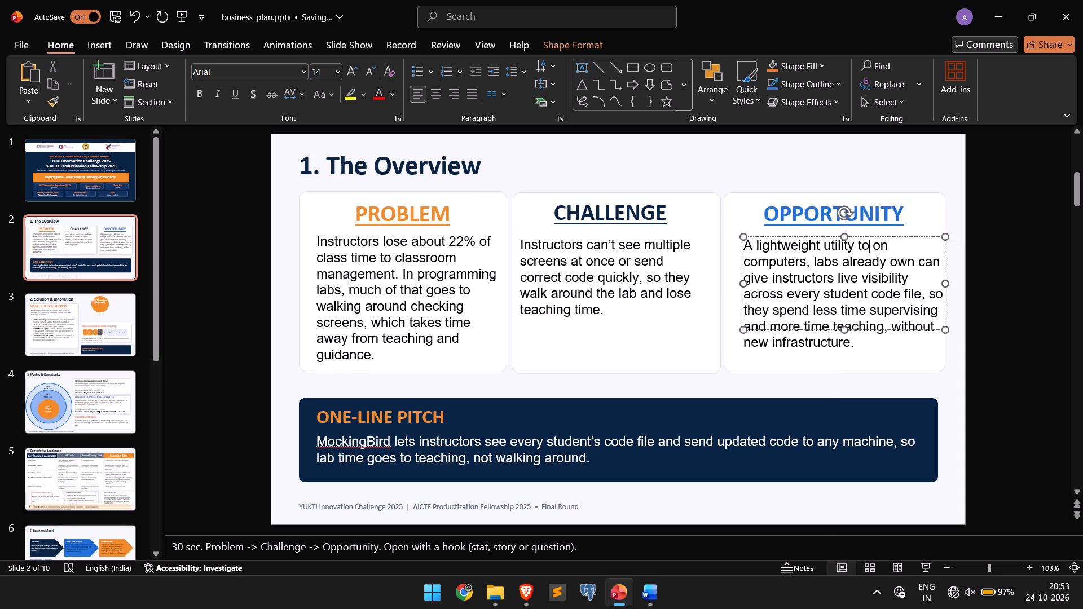
type("ol")
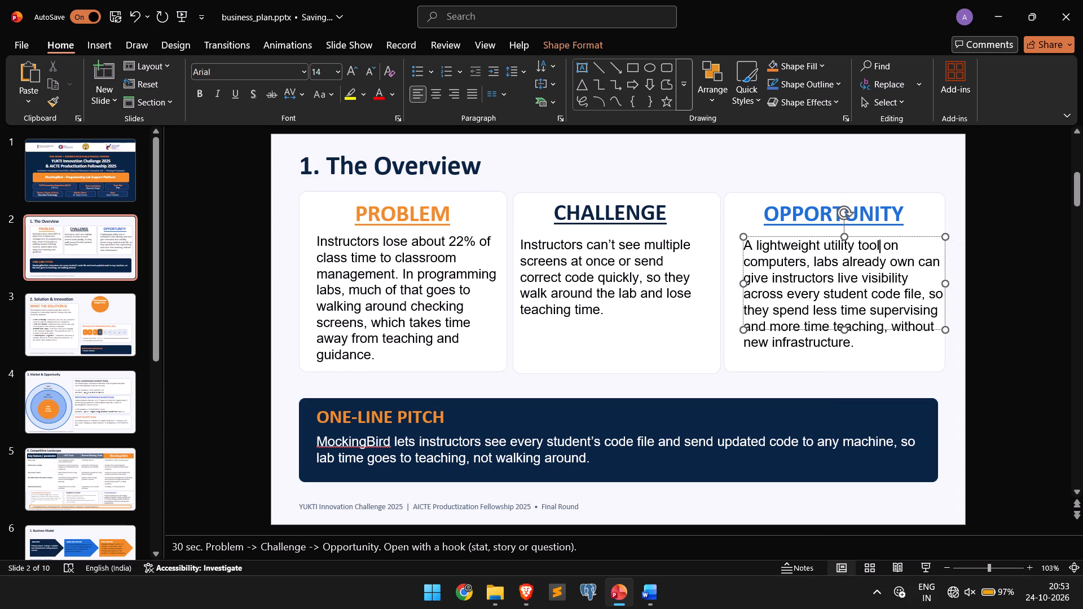
left_click(675, 271)
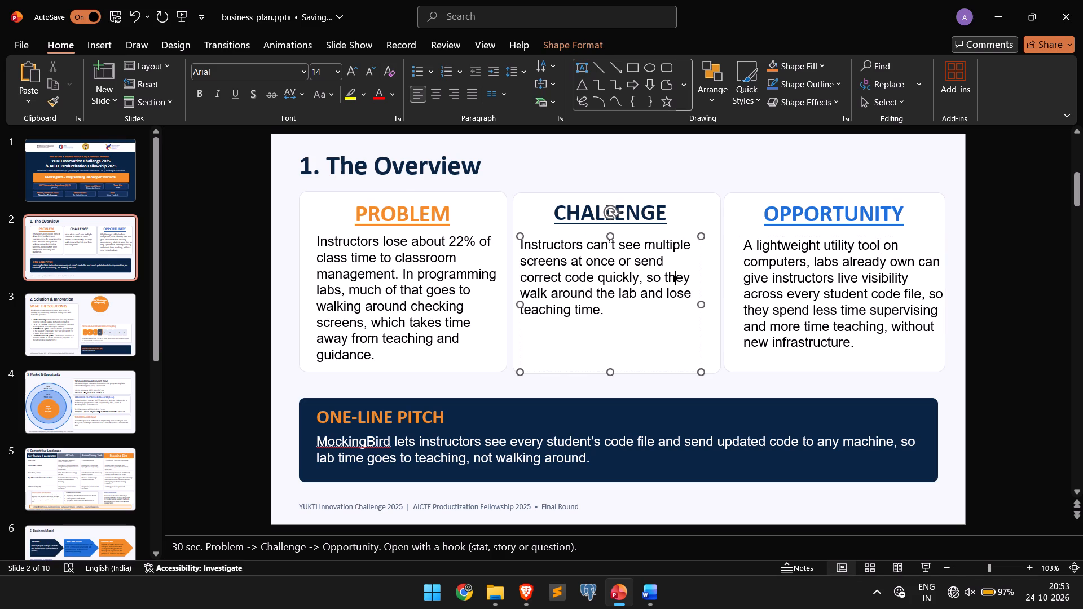
Cut the phrase "about 22% of class time" from the first sentence of the Problem text.
left_click(300, 235)
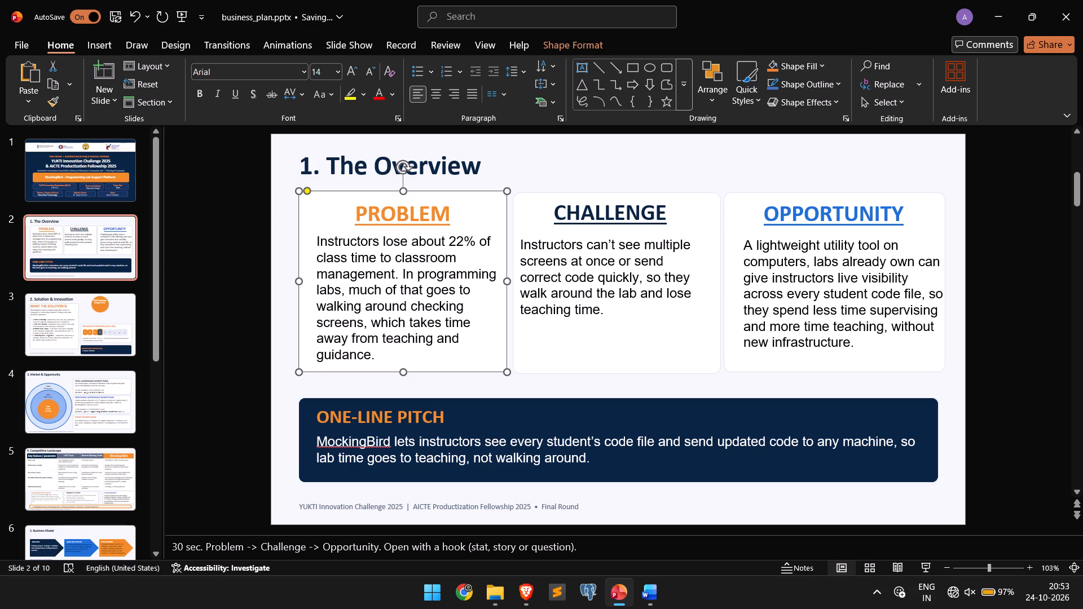
right_click(363, 324)
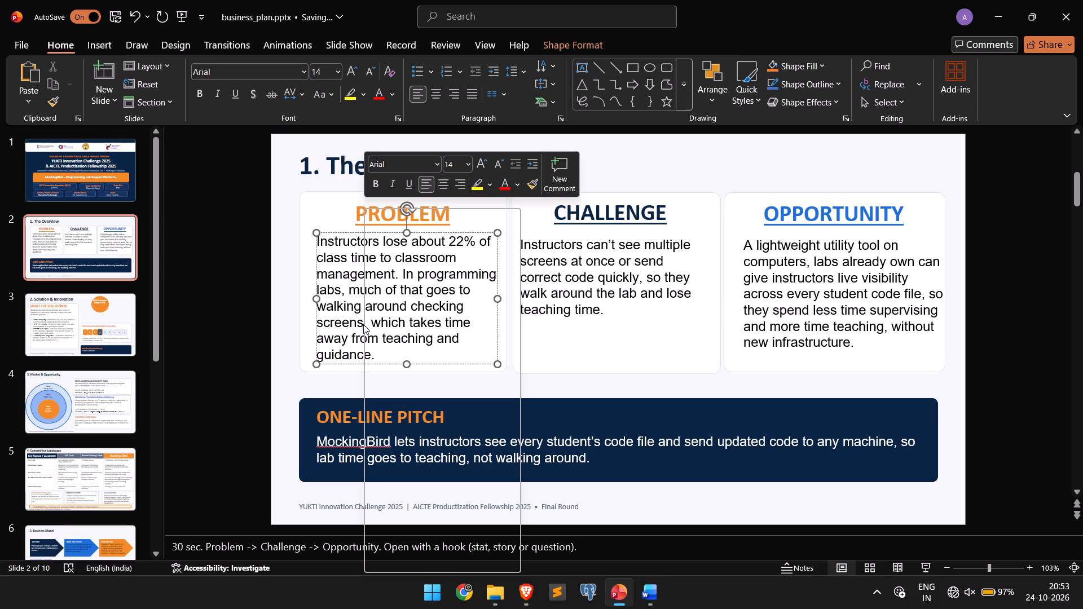
left_click(357, 324)
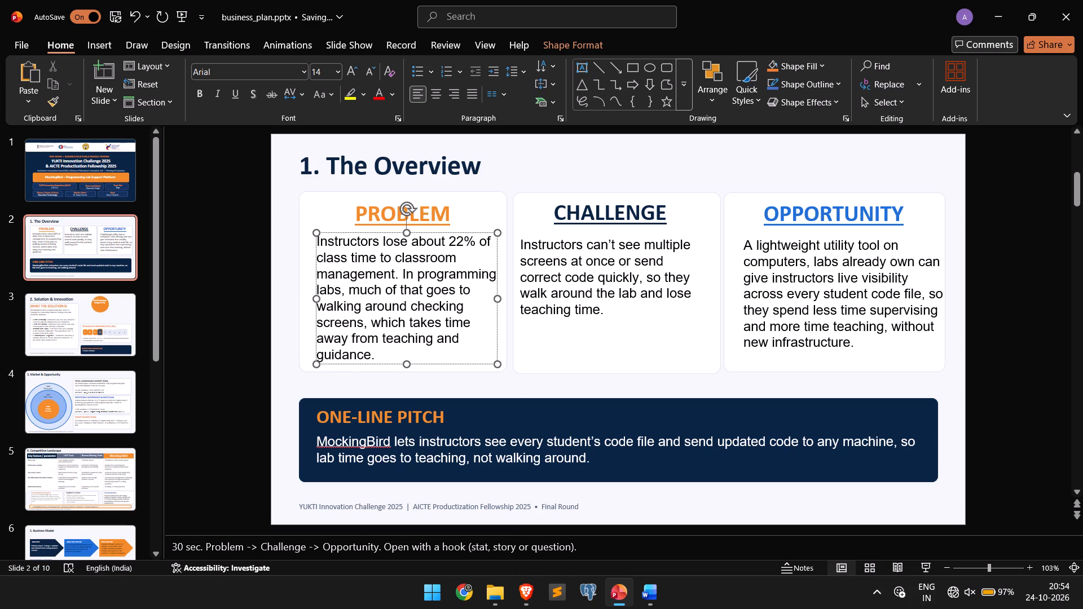
left_click(447, 246)
key("ctrl+Left")
key("shift+Down")
key("shift+Left")
key("shift+Left")
key("shift+Left")
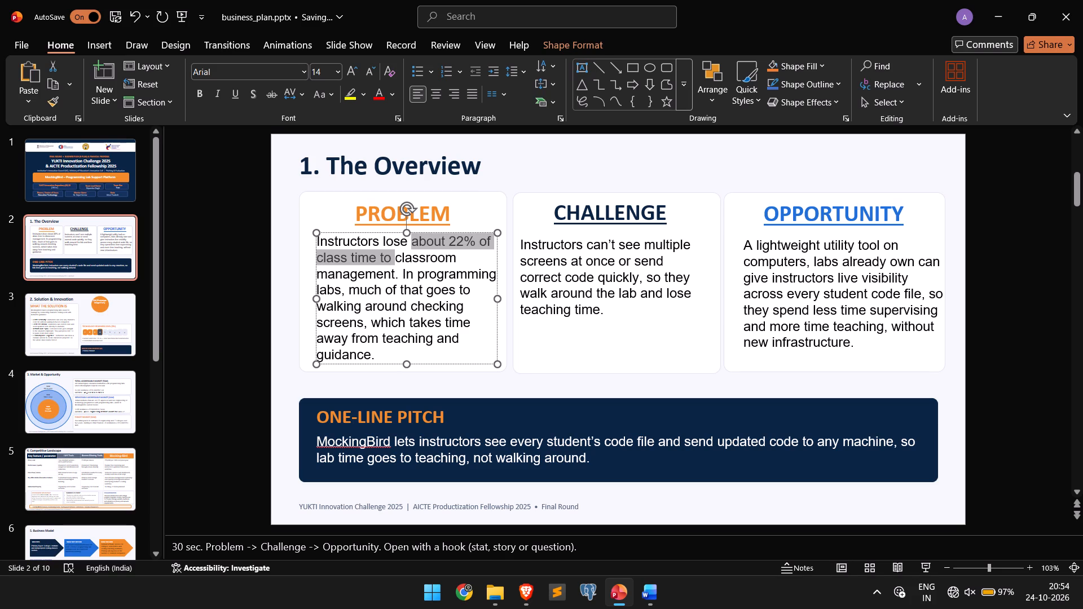
key("shift+Left")
key("shift+Left")
key("shift+Left")
key("shift+Left")
key("ctrl+x")
Replace ", much of that" after "In programming labs" in the Problem text with the cut phrase "about 22% of class time".
key("Down")
key("Down")
key("Left")
key("Left")
key("Left")
key("Left")
key("Left")
key("Left")
key("Left")
key("Left")
key("Left")
key("Left")
key("Left")
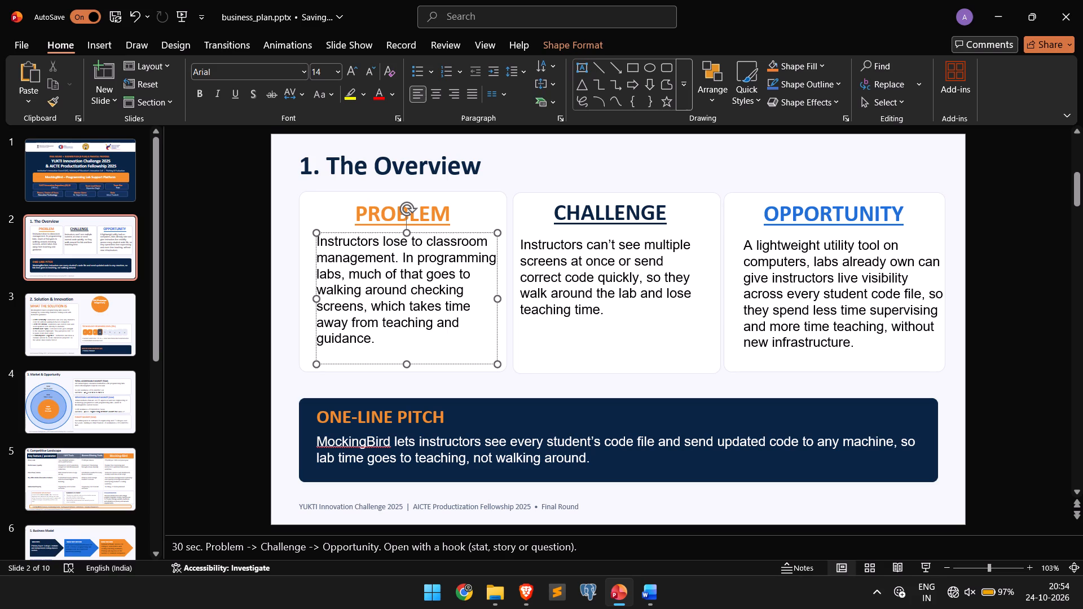
key("shift+Left")
key("space")
key("ctrl+shift+Right")
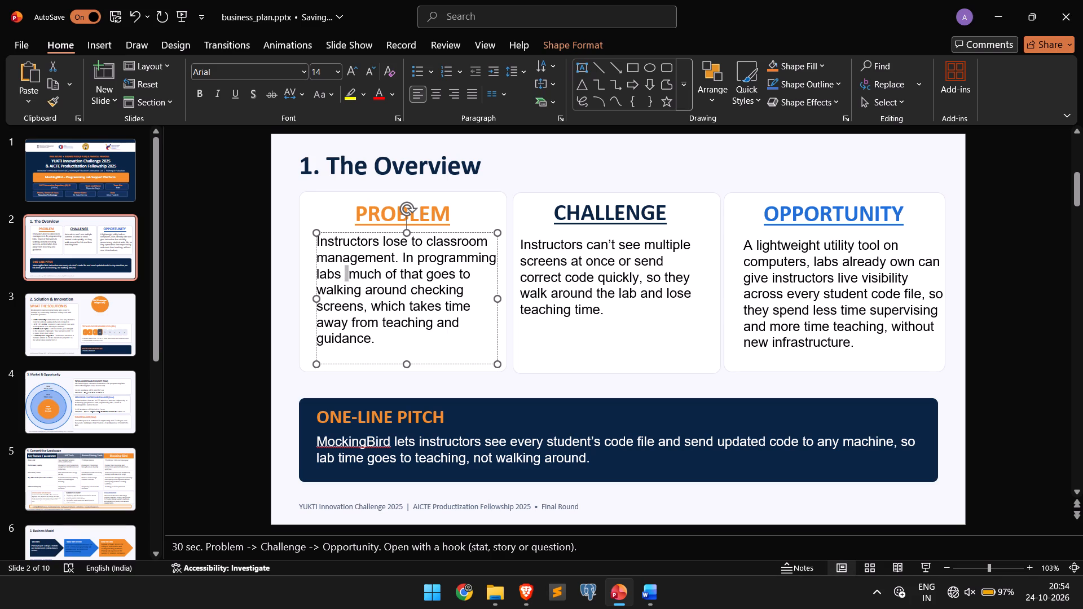
key("ctrl+shift+Right")
key("ctrl+shift+Right")
key("ctrl+shift+Right")
key("ctrl+v")
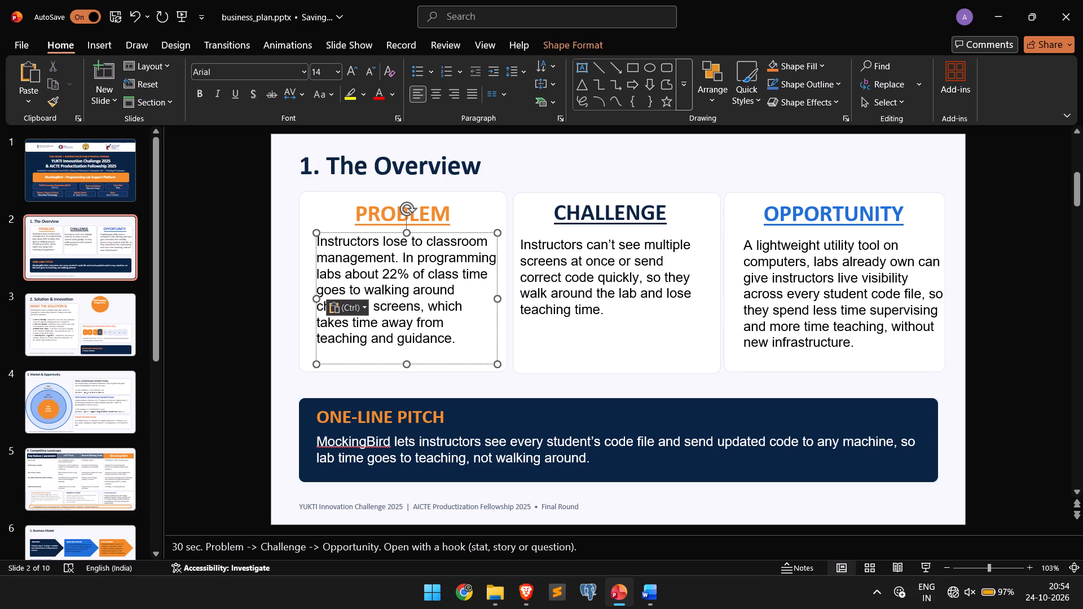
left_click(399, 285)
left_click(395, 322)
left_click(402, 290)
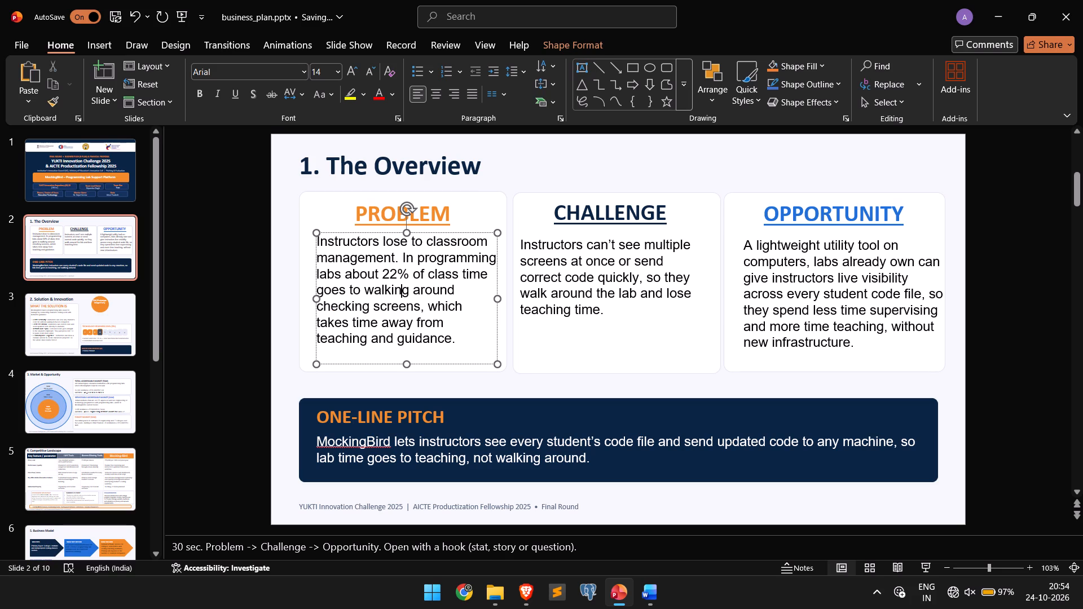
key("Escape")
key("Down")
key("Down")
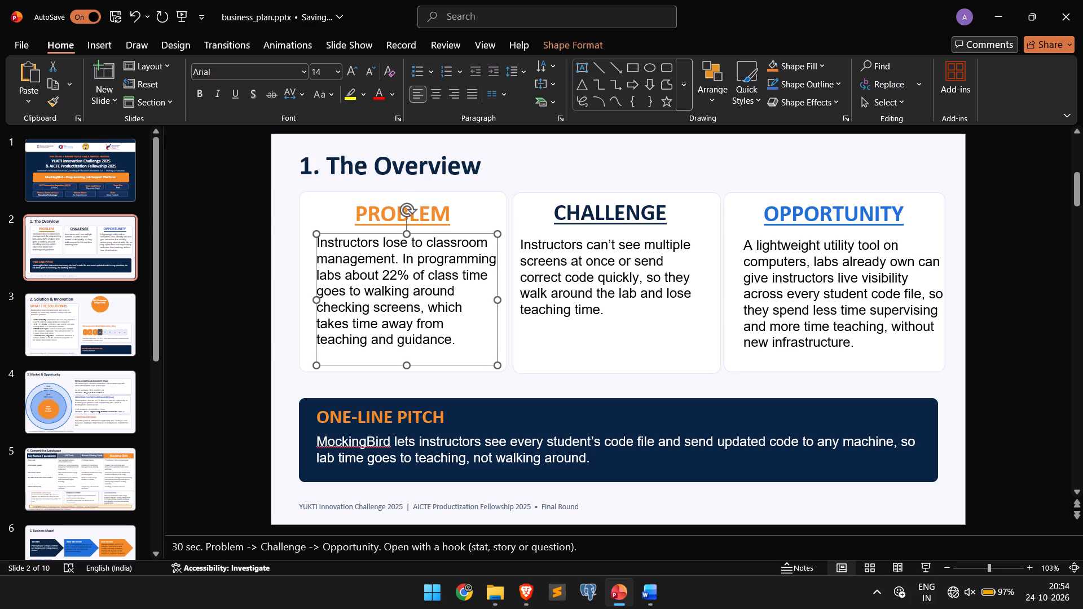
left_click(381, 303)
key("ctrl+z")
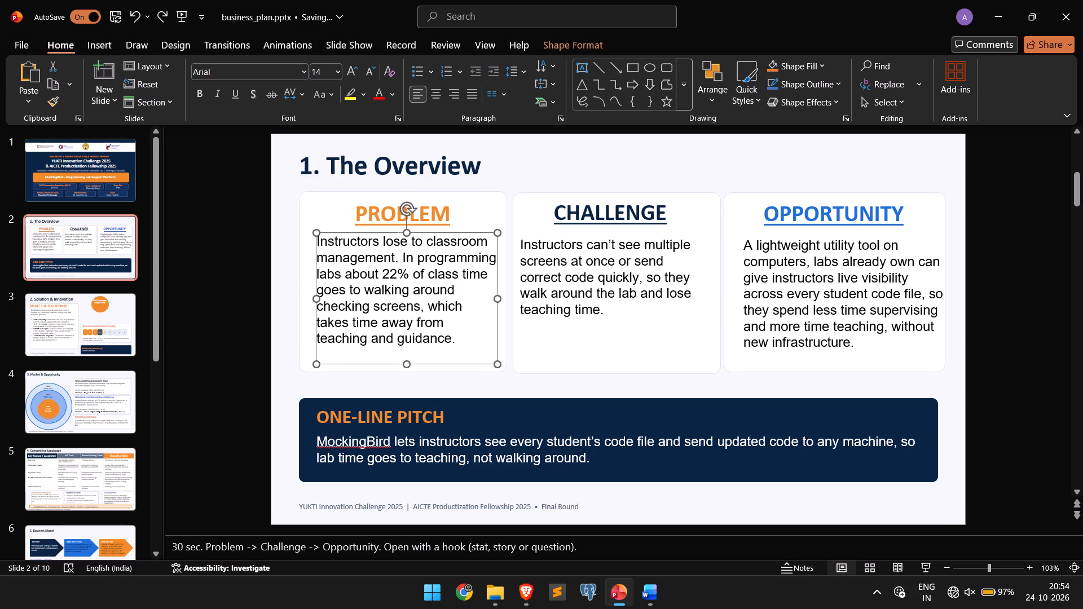
Change "to" before "walking around" in the Problem text to "into".
left_click(419, 288)
key("ctrl+Left")
key("ctrl+Left")
key("Left")
key("Left")
key("Left")
type("in")
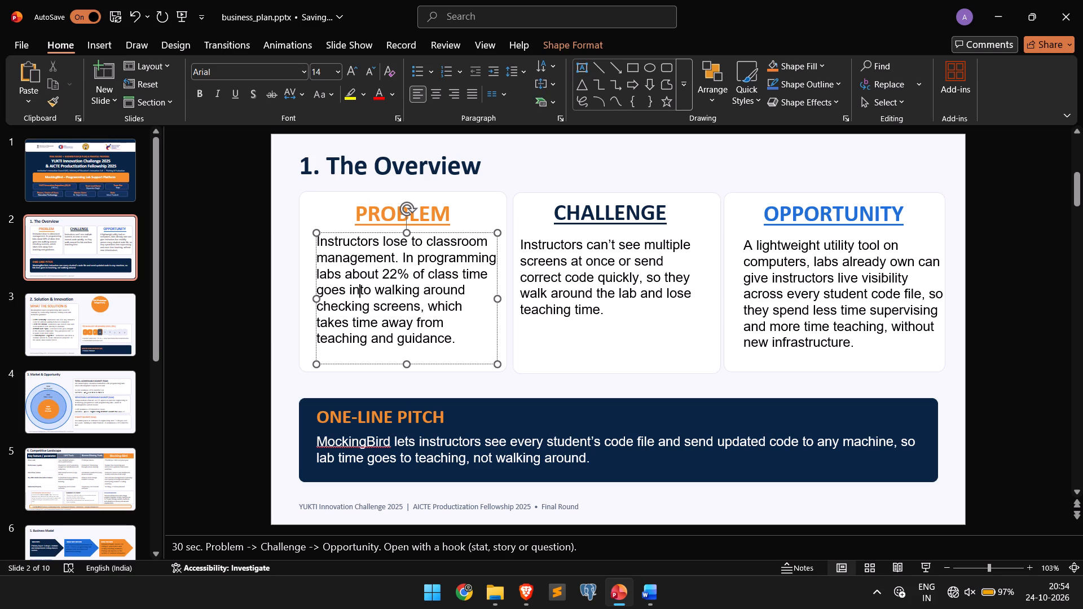
Insert "of individual student" after "checking screens" in the Problem text.
key("End")
key("Down")
key("Left")
key("Left")
key("Left")
key("Left")
key("Left")
key("Left")
key("Left")
key("Left")
key("Left")
key("Right")
key("space")
type("of individual student")
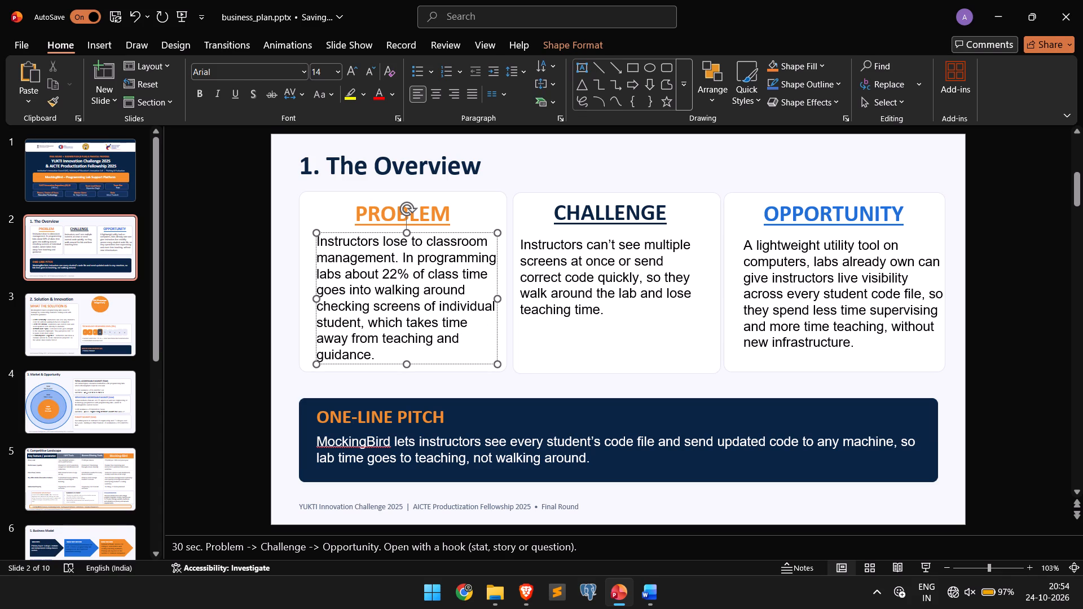
Delete the opening sentence "Instructors lose to classroom management." so the Problem text starts with "In programming labs".
key("Down")
key("Down")
key("Up")
key("Up")
key("Up")
key("Up")
key("Up")
key("Up")
key("Up")
key("Down")
key("Right")
key("Right")
key("Right")
key("Right")
key("Right")
key("Right")
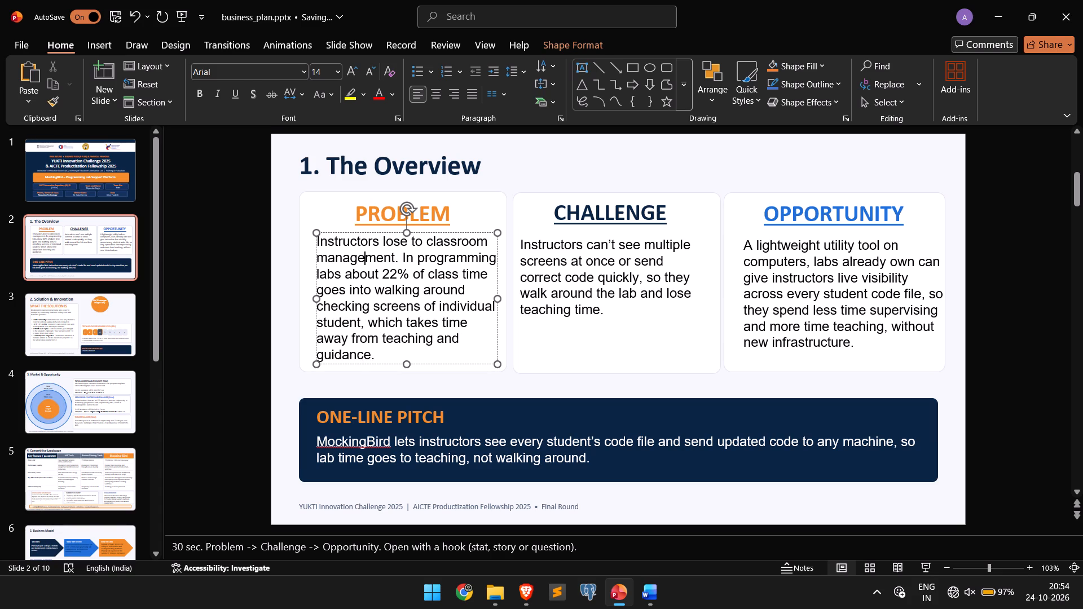
key("Right")
key("shift+Up")
key("shift+Home")
key("backslash")
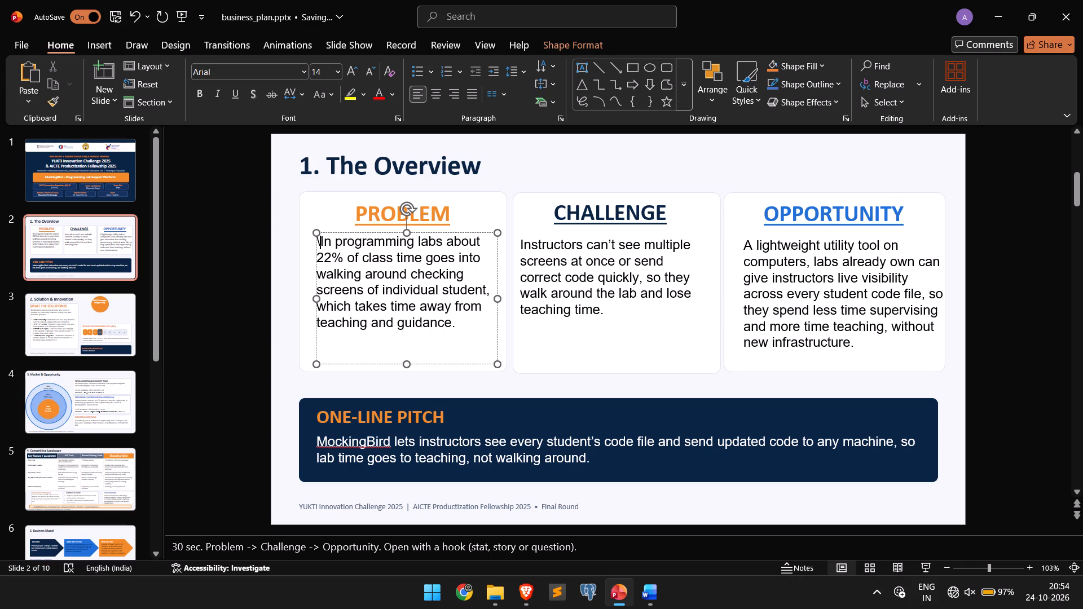
key("BackSpace")
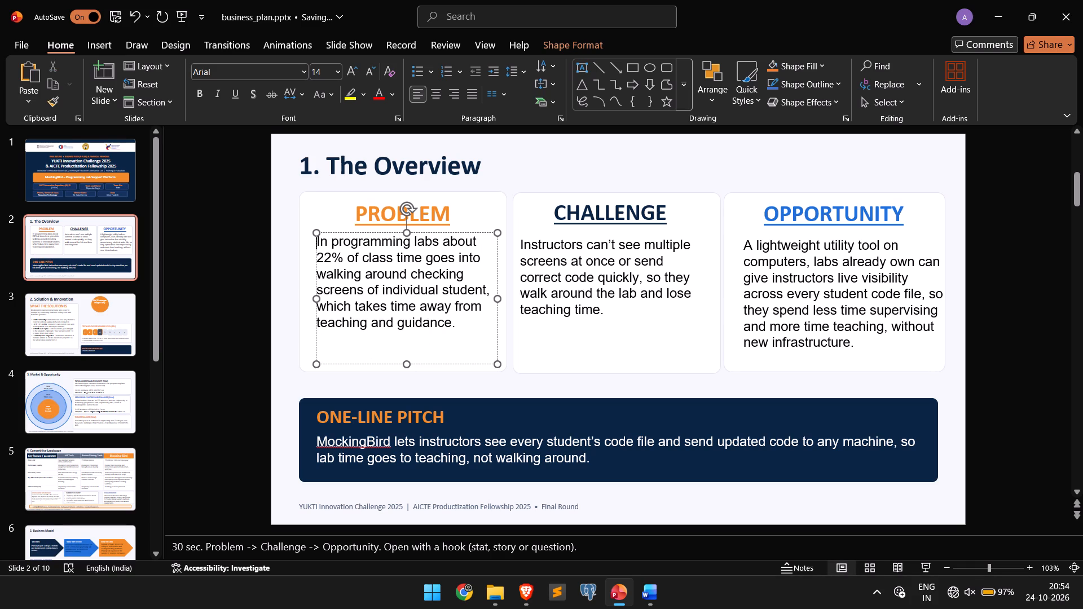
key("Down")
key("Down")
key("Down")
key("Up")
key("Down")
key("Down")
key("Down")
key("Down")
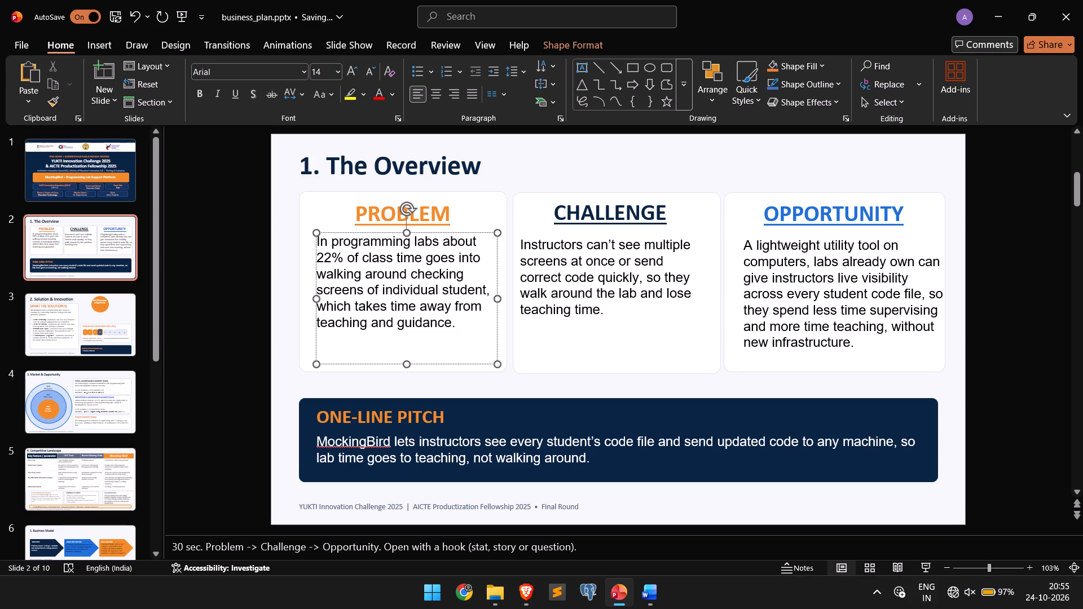
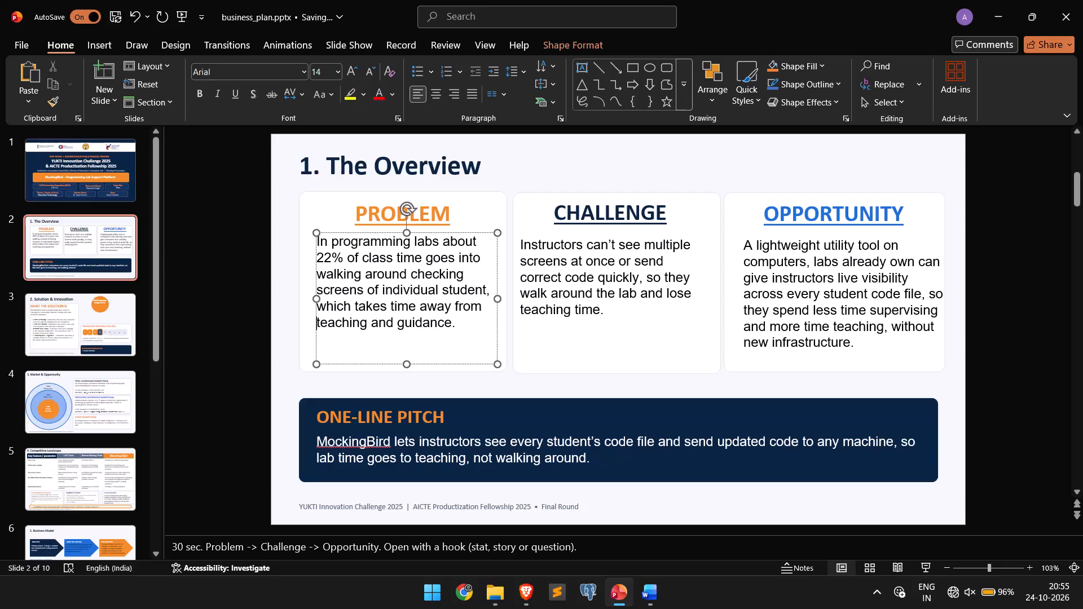
Replace "screens" after "can't see multiple" in the Challenge text with "students' code".
double_click(549, 257)
type("stu")
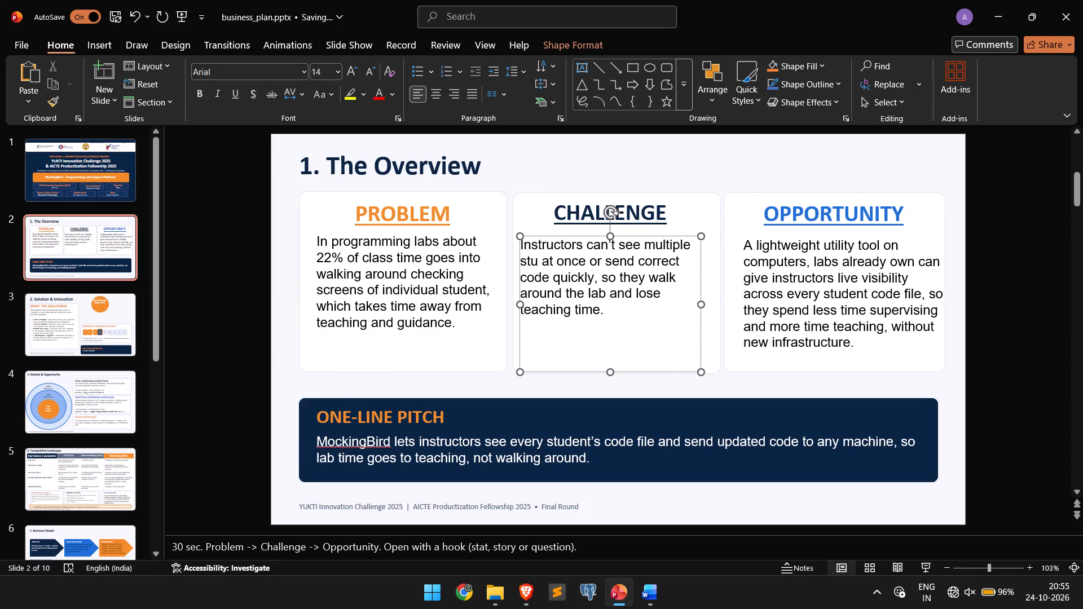
type("dent")
key("s")
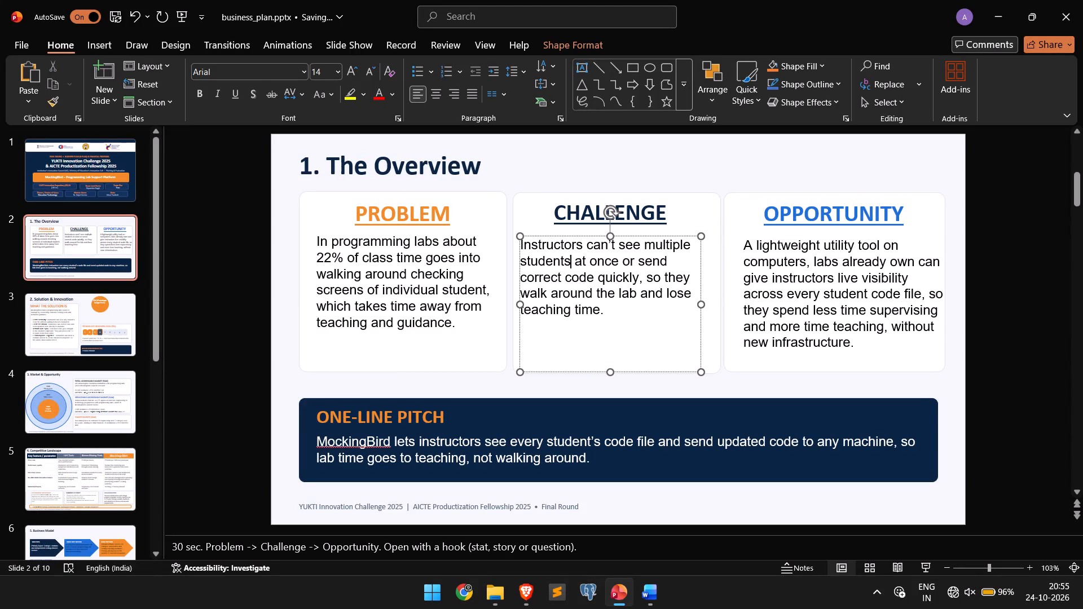
type("' code")
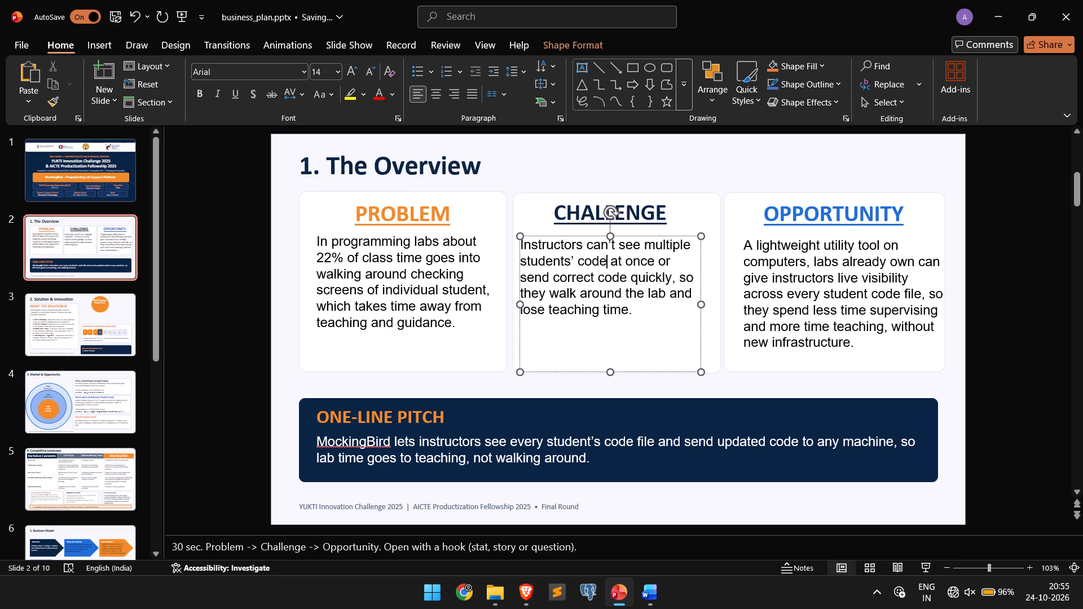
Replace "send correct code" before "quickly" in the Challenge text with "give corrections".
key("Down")
key("Left")
key("Left")
key("ctrl+shift+Left")
key("ctrl+shift+Left")
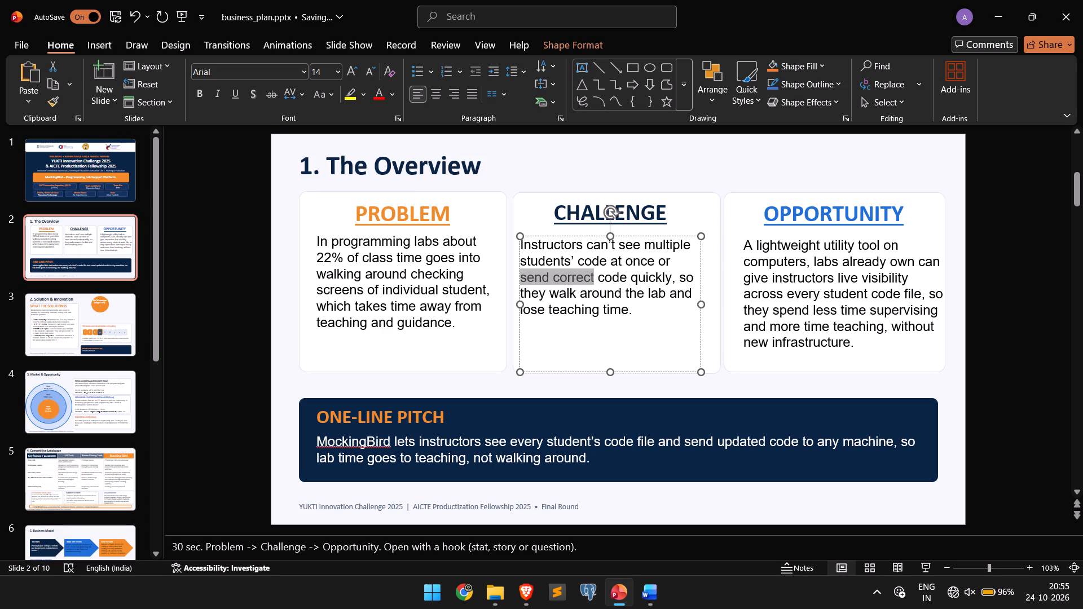
type("give correction")
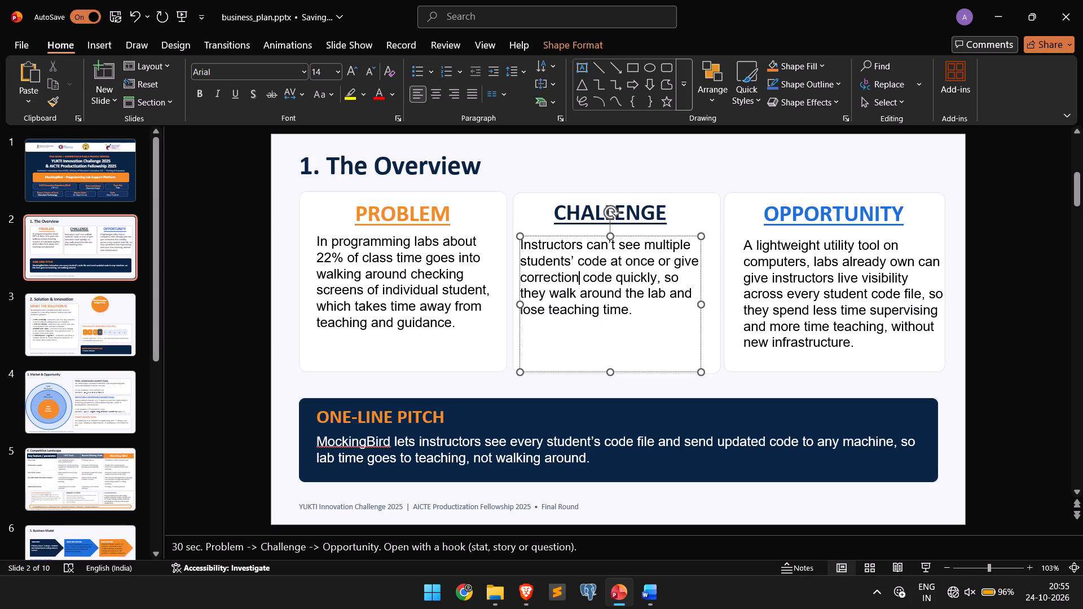
key("s")
key("ctrl+shift+Right")
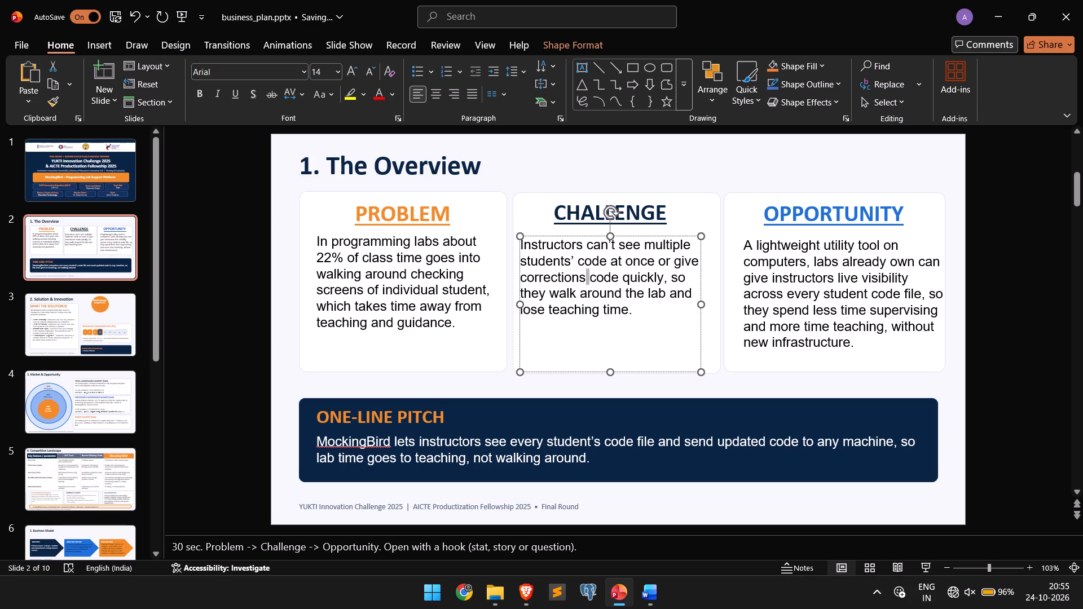
key("ctrl+shift+Right")
key("space")
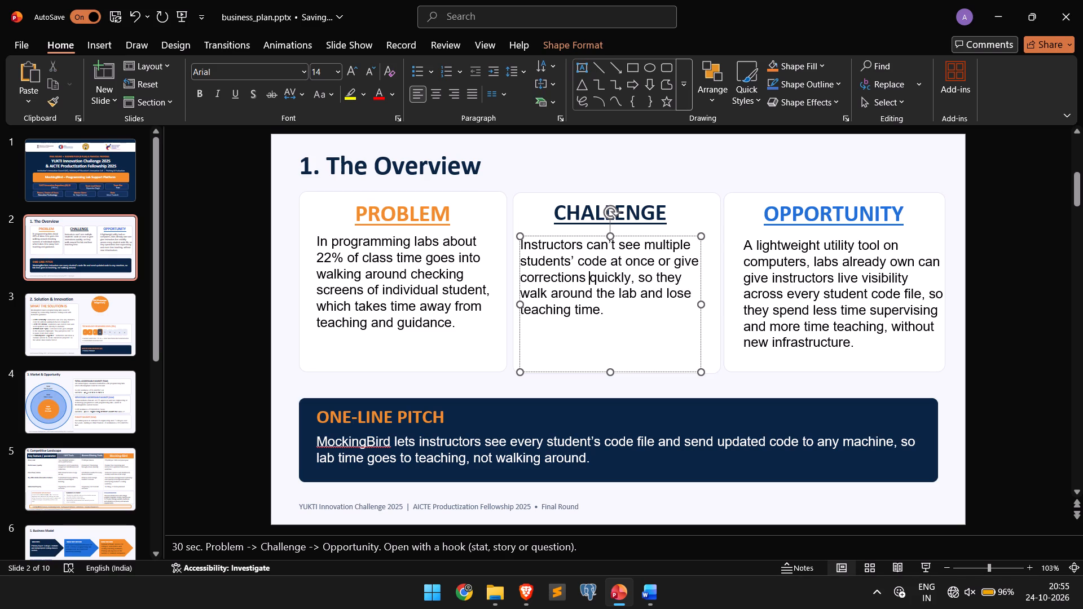
Replace "and lose teaching time." after "walk around the lab" in the Challenge text with ", spending time on each individual student.".
key("Down")
key("Down")
key("Up")
key("ctrl+Right")
key("ctrl+Right")
key("ctrl+Right")
key("BackSpace")
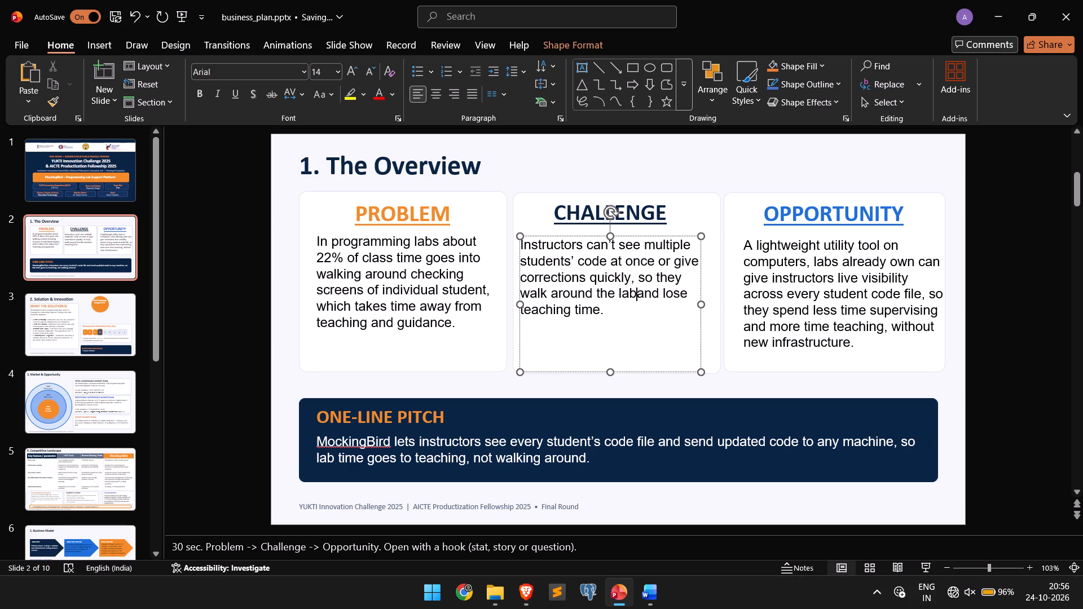
type(", spending time on each in")
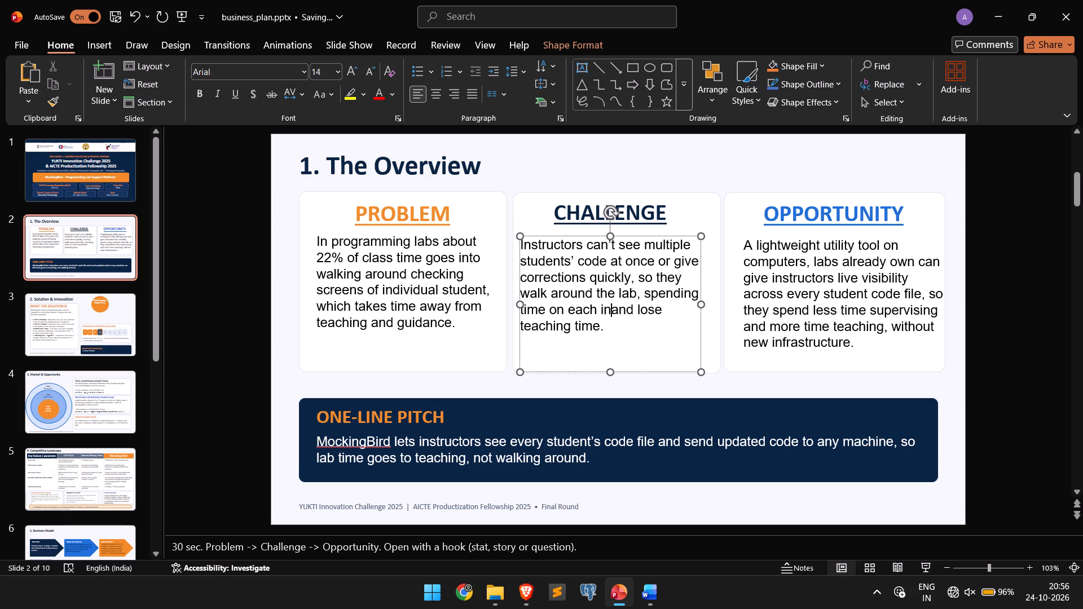
type("dividual student")
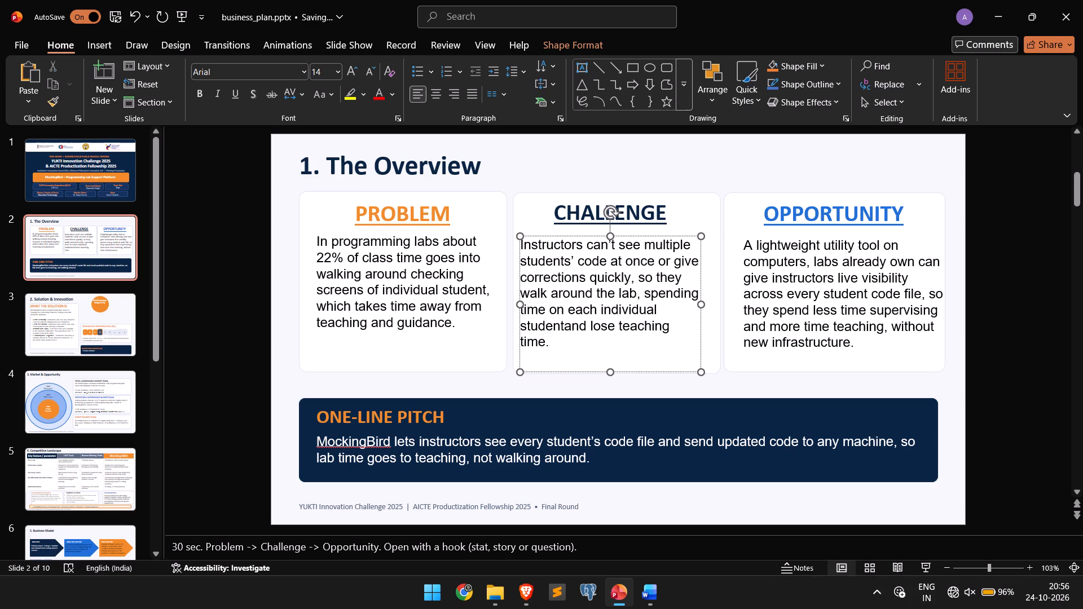
key("shift+Down")
key("BackSpace")
key("period")
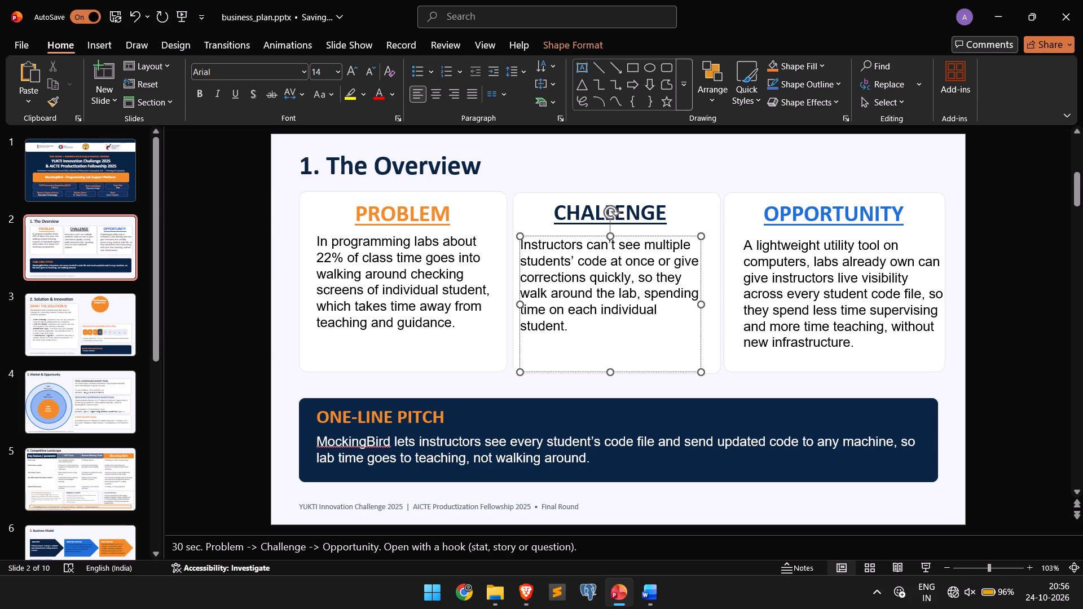
Insert ", taking time away from" before the final period of the Challenge text.
key("Up")
key("Down")
key("Left")
type(", taking timew")
key("BackSpace")
key("space")
type("away from")
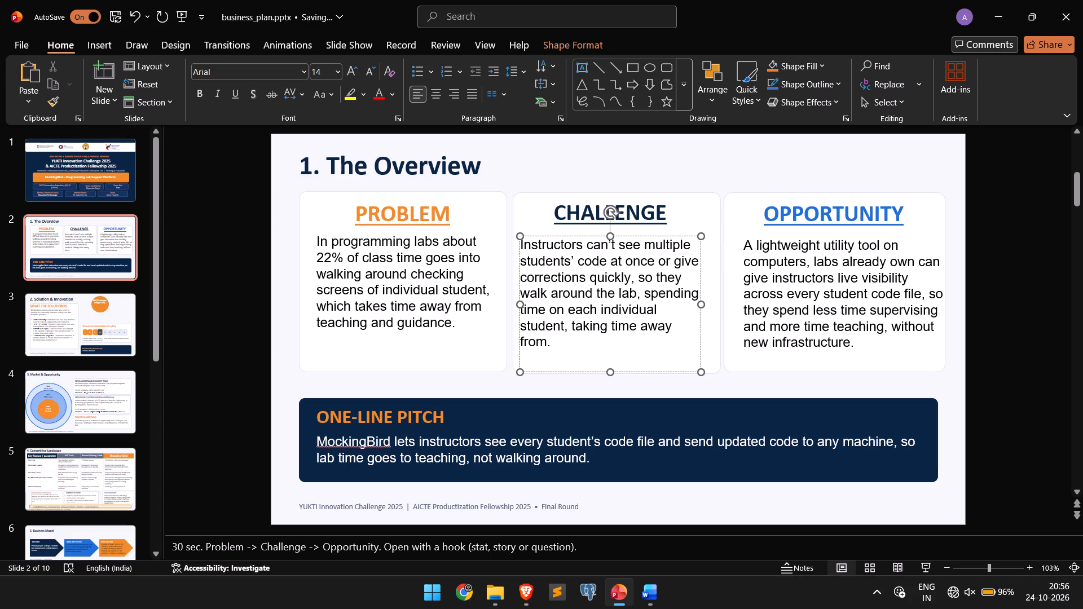
key("space")
Change "student" after "each individual" in the Challenge text to "student's desk".
key("Up")
key("Right")
key("Right")
type("'s")
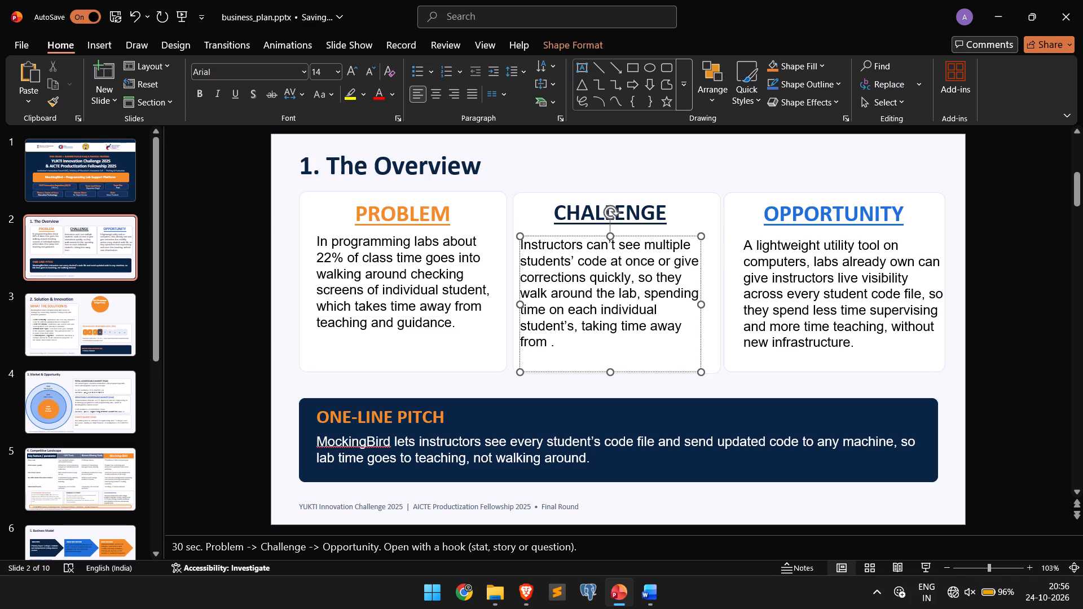
key("space")
type("desk")
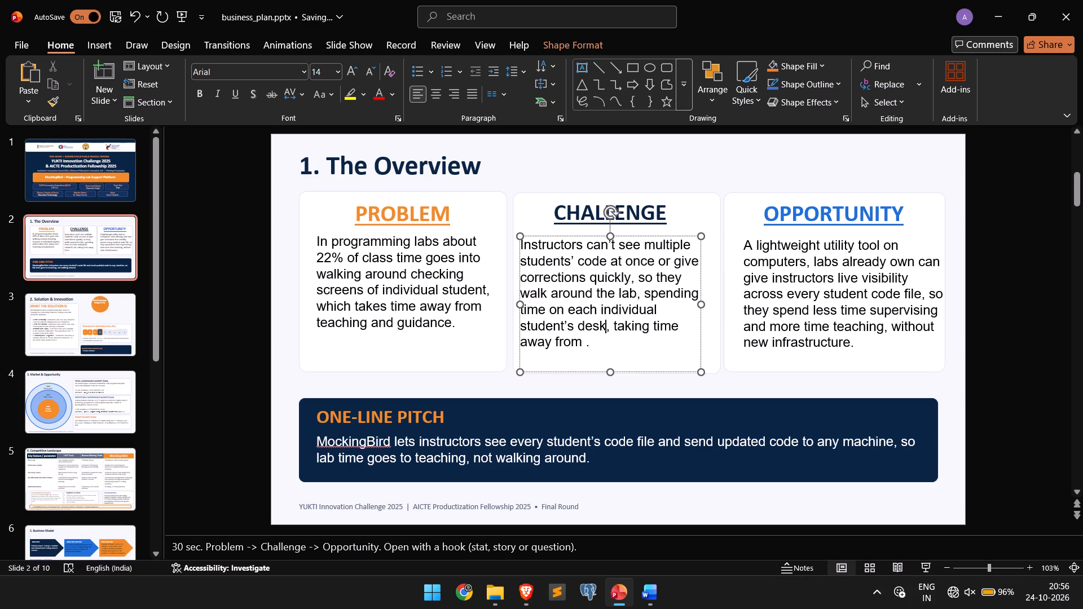
Complete the Challenge text's closing phrase by adding "collective learning" after "taking time away from", and leave the text box.
key("Down")
key("Left")
type("collective learning")
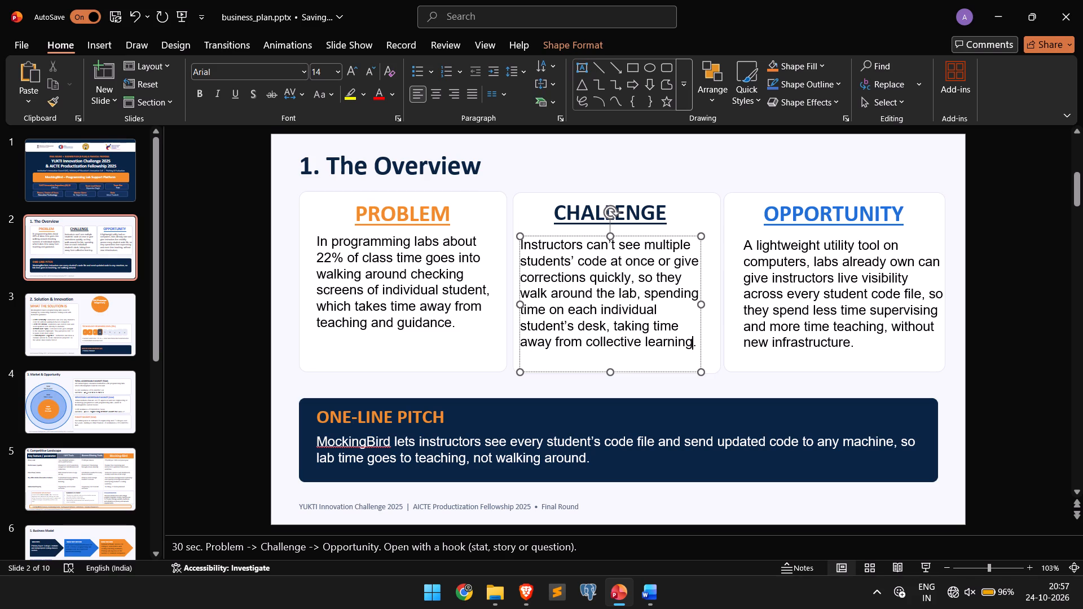
key("Return")
key("BackSpace")
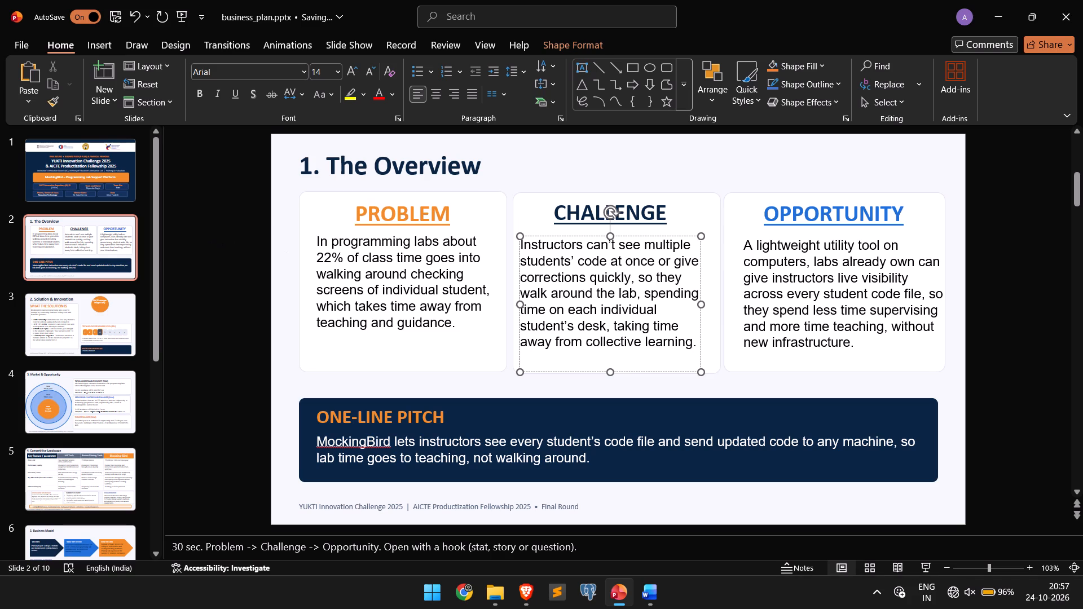
left_click(484, 298)
left_click(1012, 333)
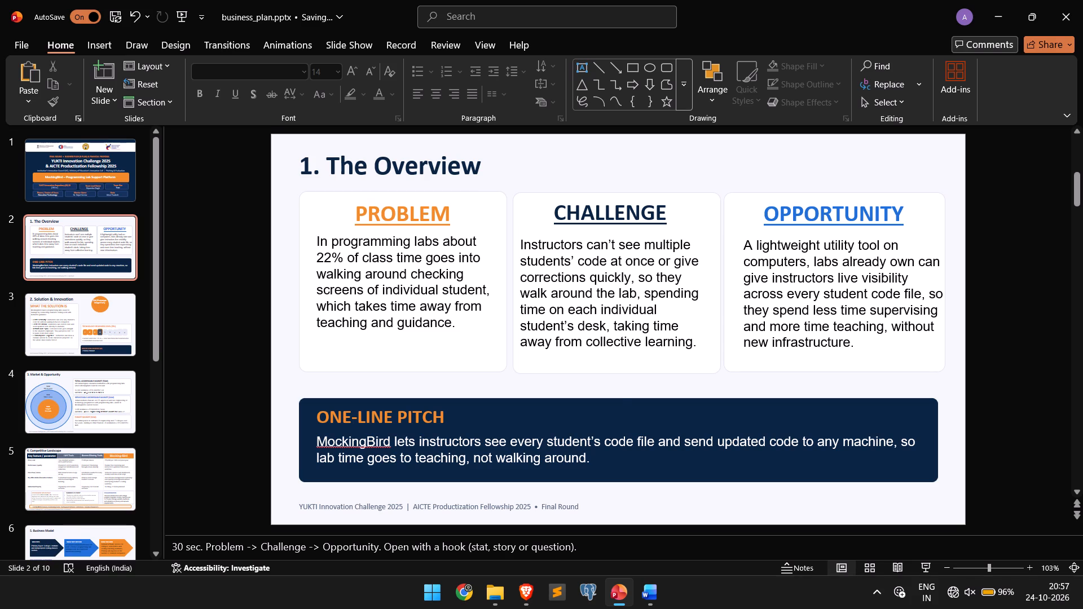
Examine the wording of the One-Line Pitch on the Overview slide, including "code file" and the closing "not walking around".
left_click(606, 443)
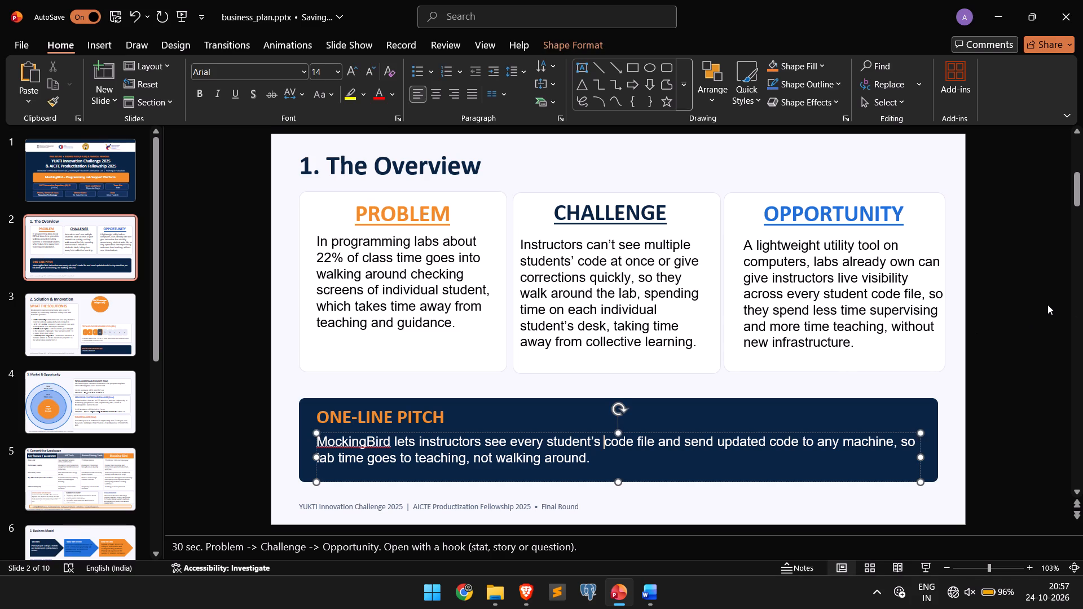
key("ctrl+Right")
key("ctrl+shift+Right")
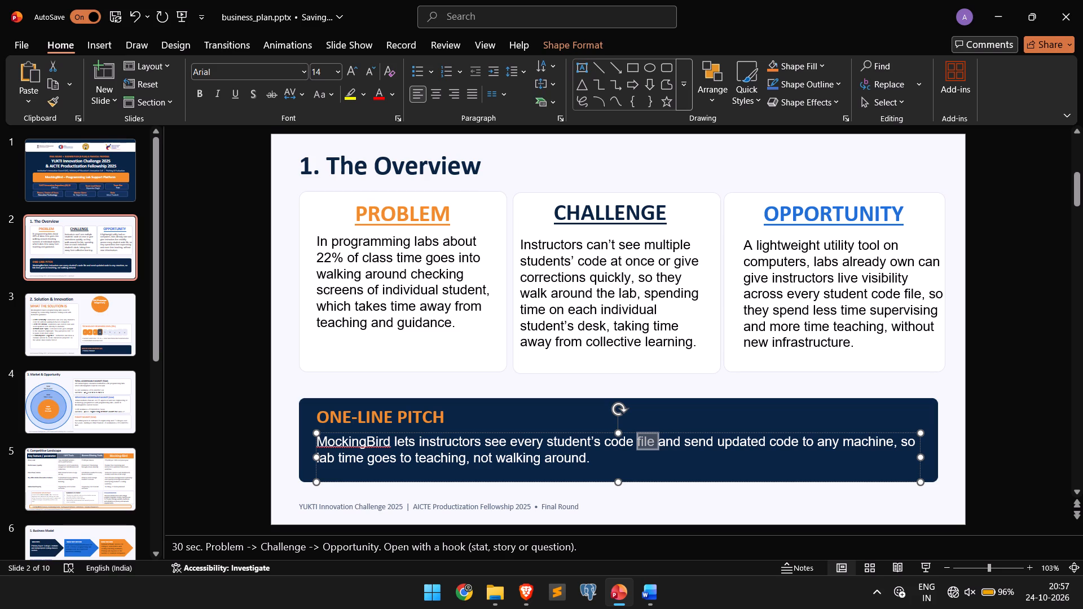
left_click(982, 389)
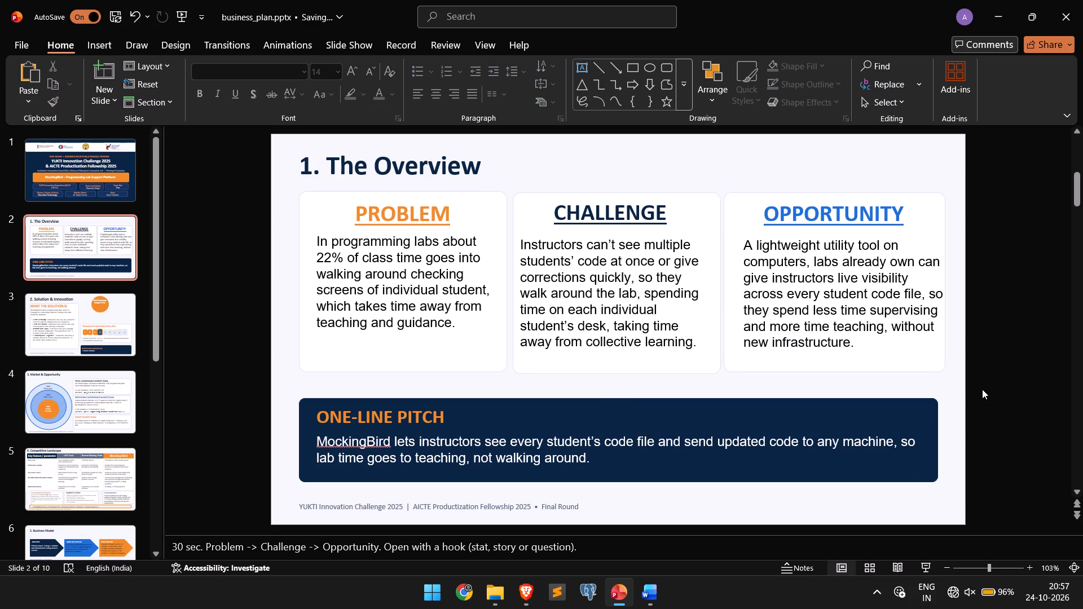
left_click(715, 467)
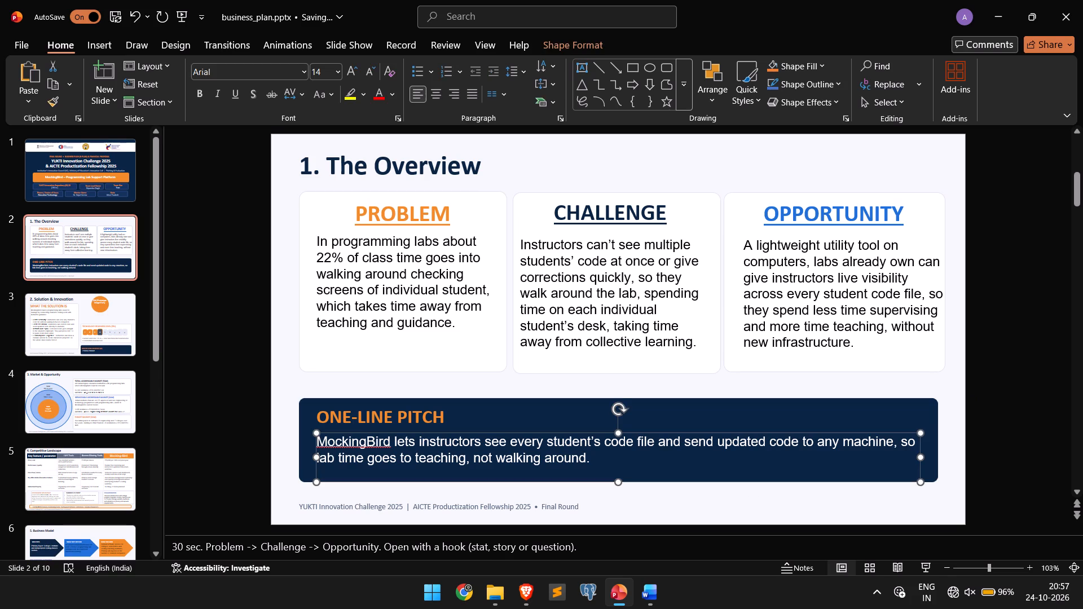
left_click(566, 454)
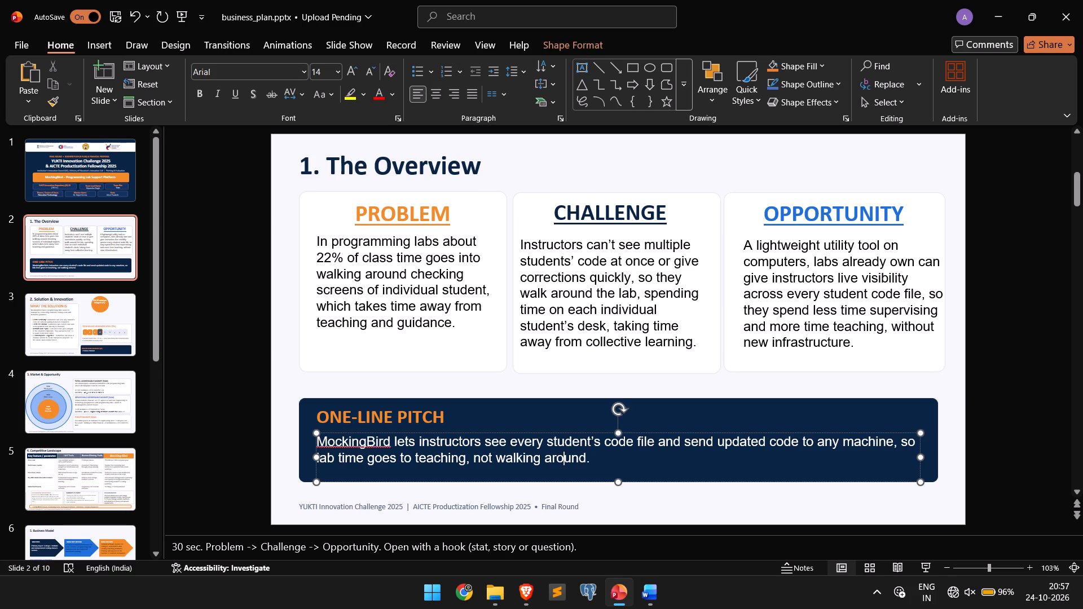
key("End")
key("Left")
left_click(1022, 335)
On the Solution & Innovation slide, place the text cursor between "Instant code sync" and its hyphen in the third bullet.
key("Right")
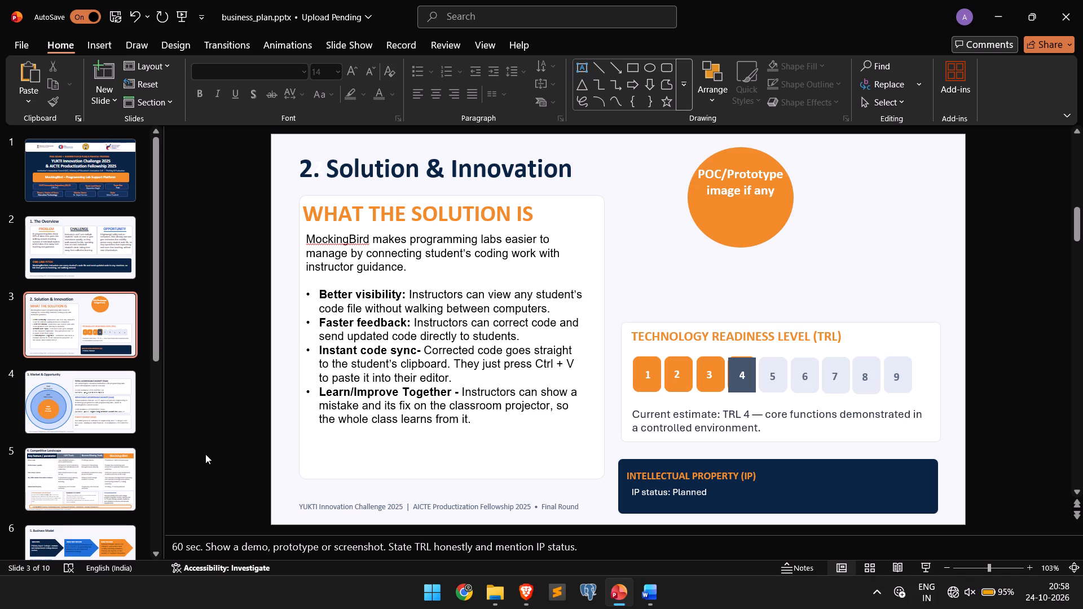
left_click(420, 377)
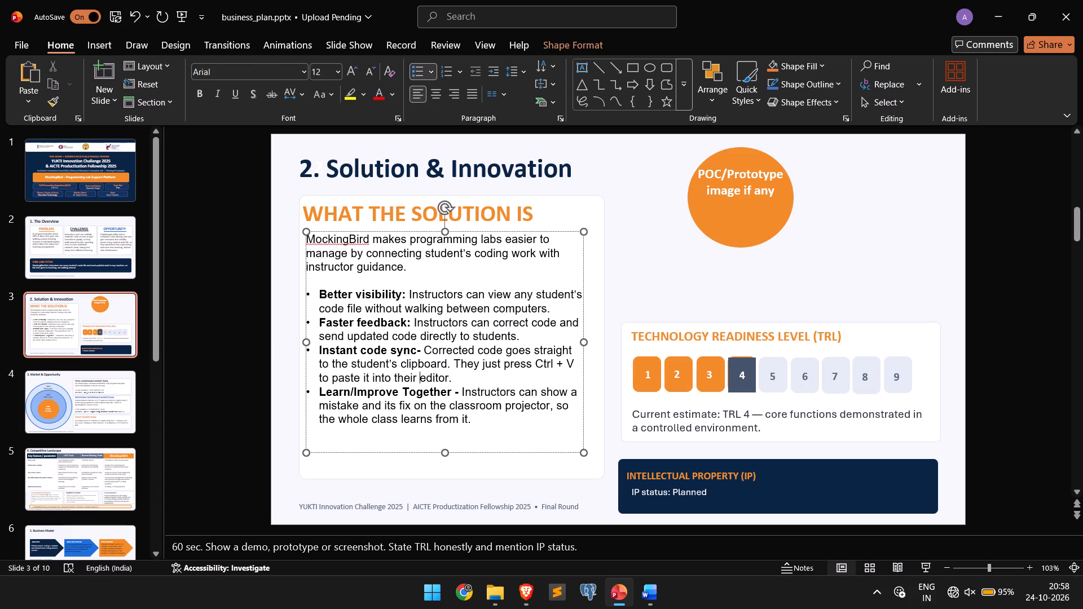
key("Up")
key("Up")
key("Left")
key("Left")
key("Right")
key("Left")
key("Left")
key("Right")
key("Right")
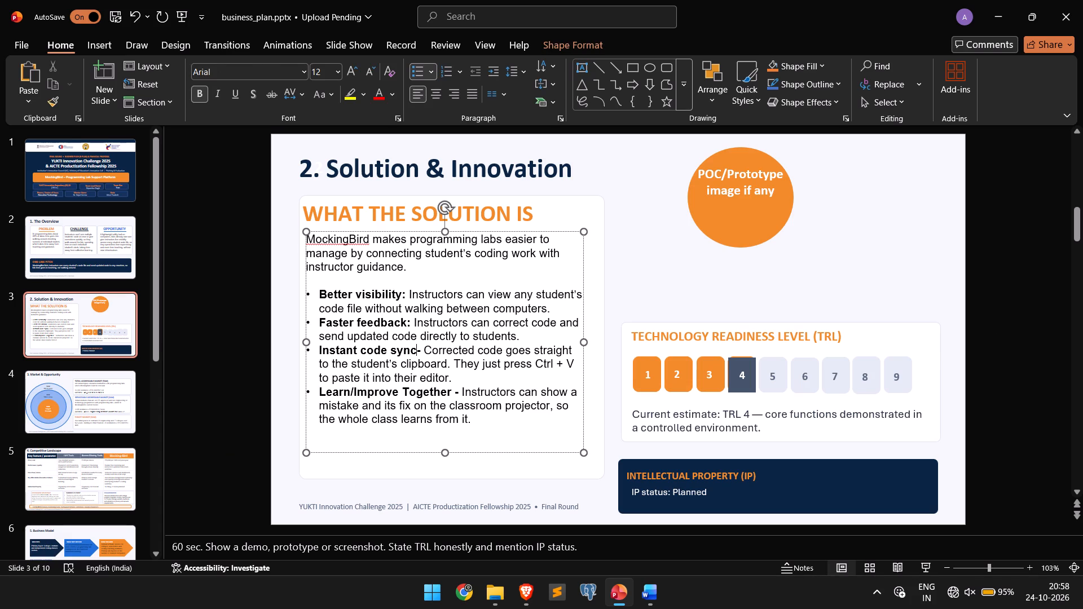
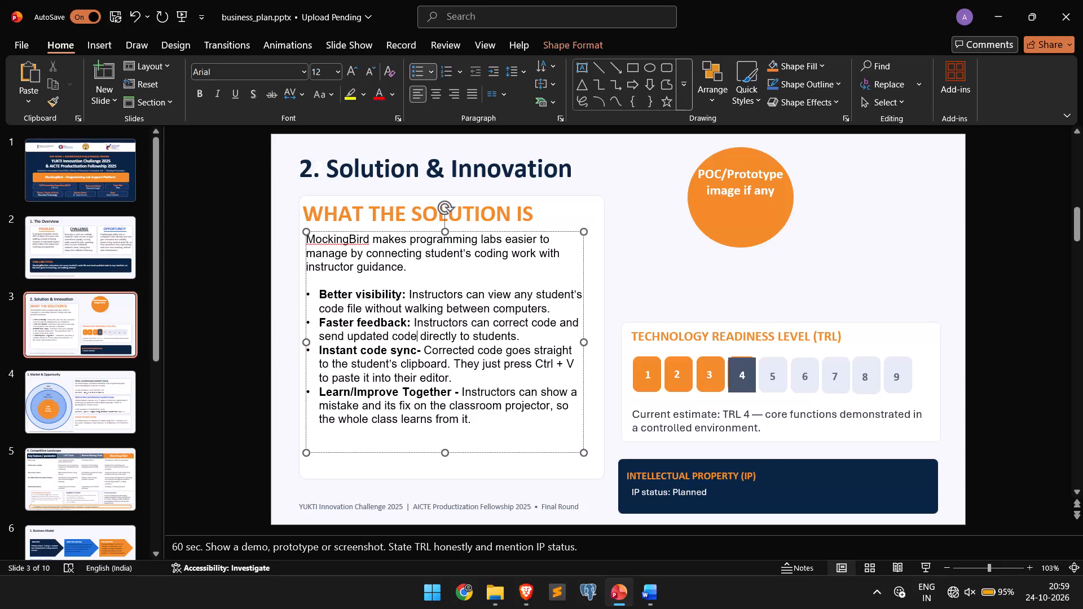
Add a new bullet reading "Non-Intrusive Notification:" directly after the Faster feedback bullet.
key("End")
key("Return")
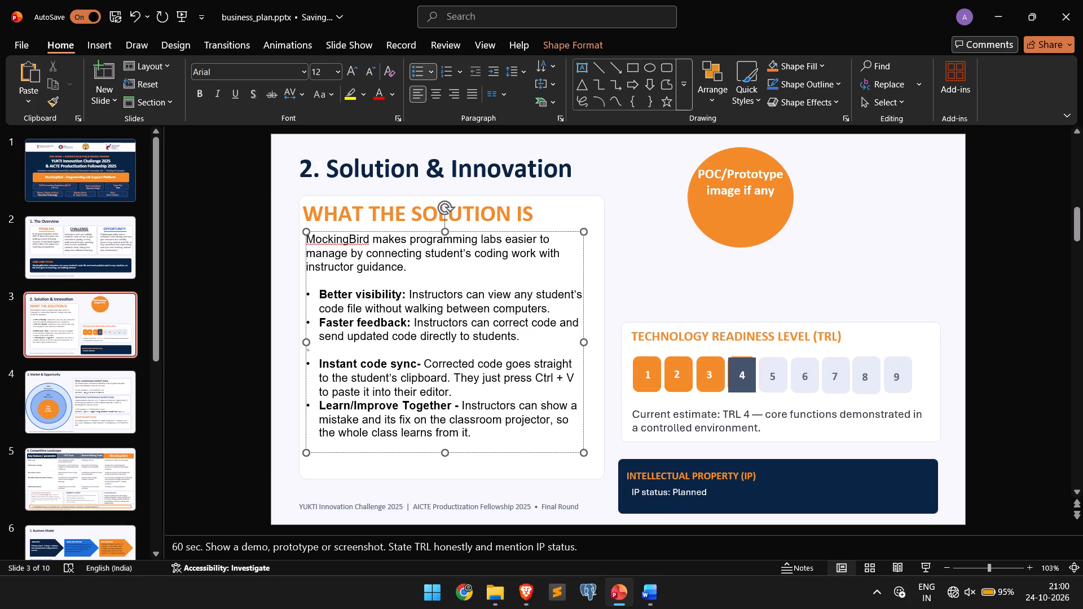
type("Non")
key("space")
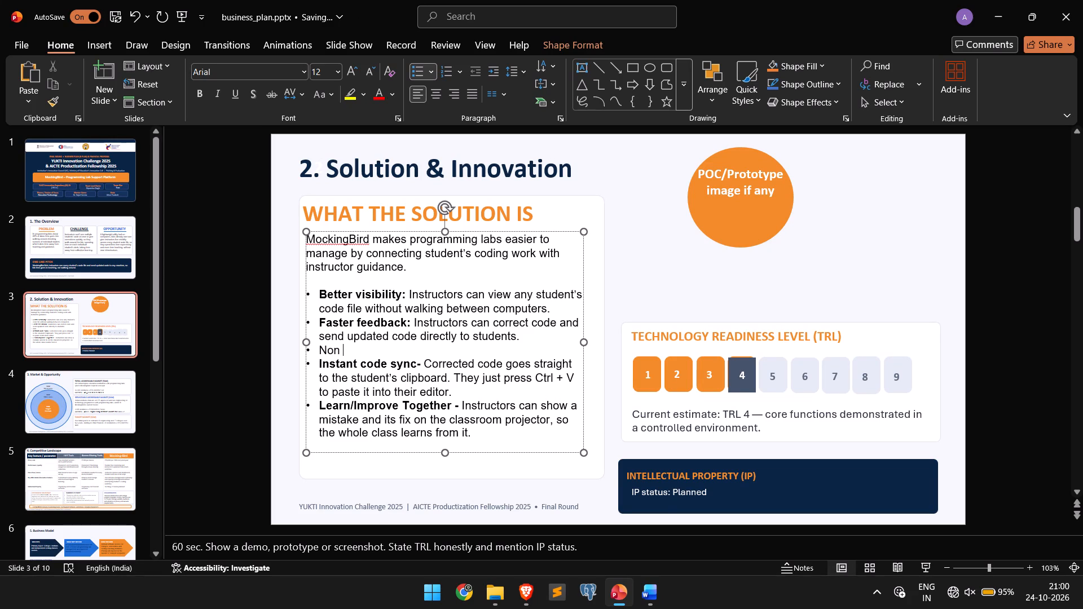
key("BackSpace")
type("-Intru")
type("sive")
key("space")
type("No")
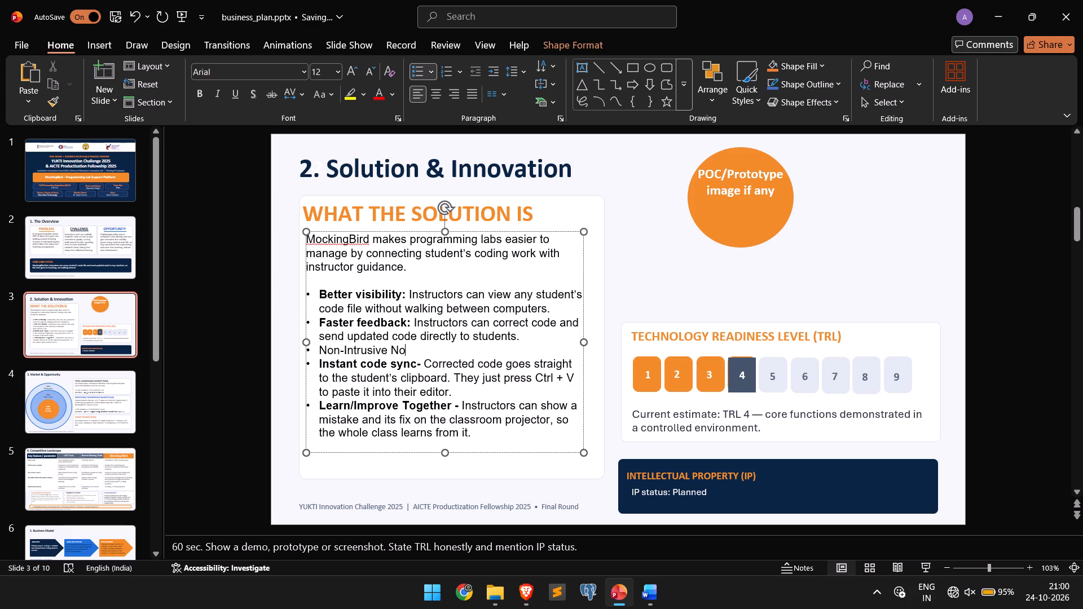
type("tification:")
Make the "Non-Intrusive Notification" label bold, leaving its colon in regular weight.
key("Left")
key("shift+Home")
key("ctrl+b")
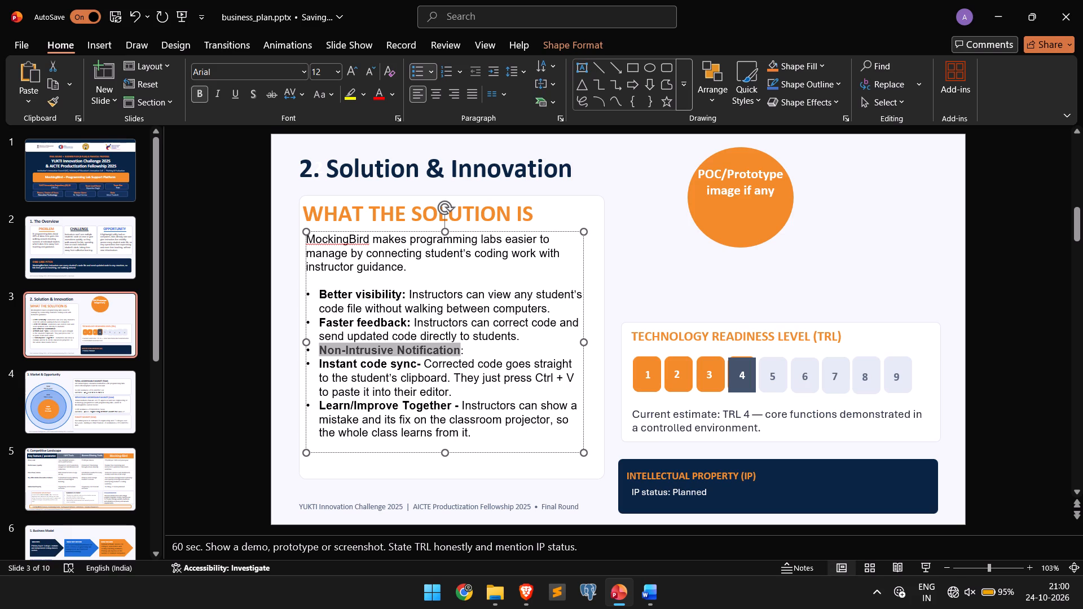
key("Right")
key("Right")
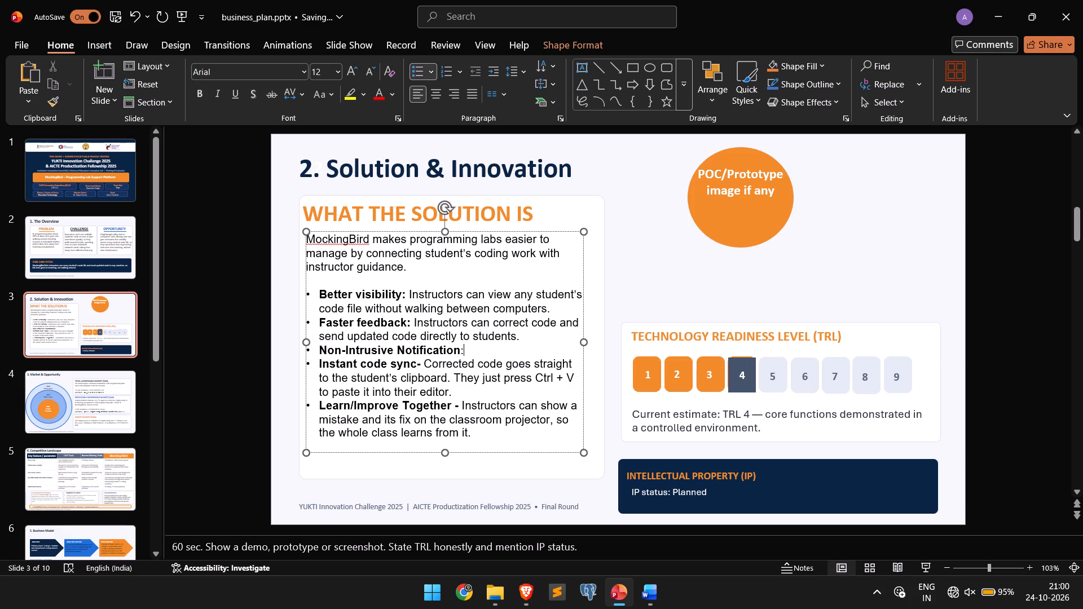
Begin the Non-Intrusive Notification description after its colon with "As soon as any corrections in sent".
key("Down")
key("Home")
key("Up")
key("End")
key("space")
type("As sson")
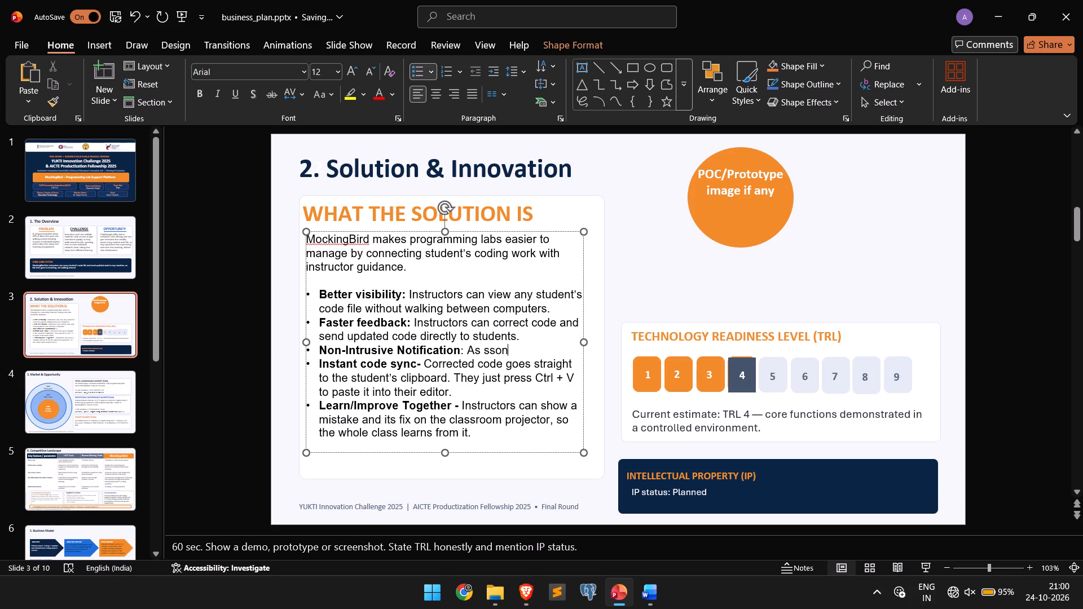
key("BackSpace")
key("BackSpace")
key("BackSpace")
type("oon as any ocrrection")
key("ctrl+BackSpace")
type("corrections in sent")
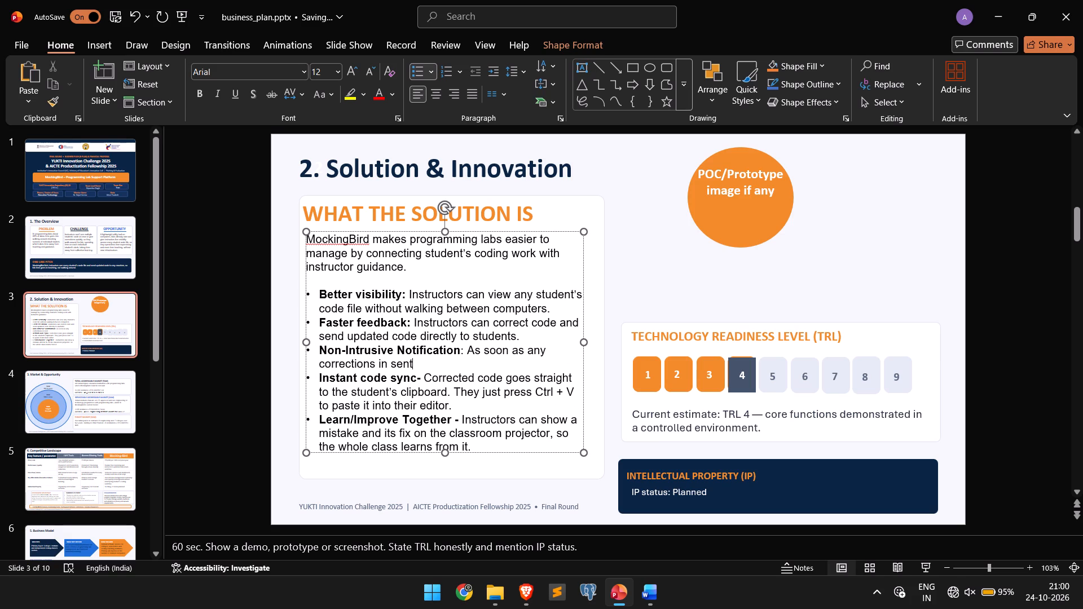
Correct the wording in the Non-Intrusive Notification bullet to "correction is sent".
key("Up")
key("Down")
key("ctrl+Left")
key("Left")
key("shift+Left")
key("s")
key("End")
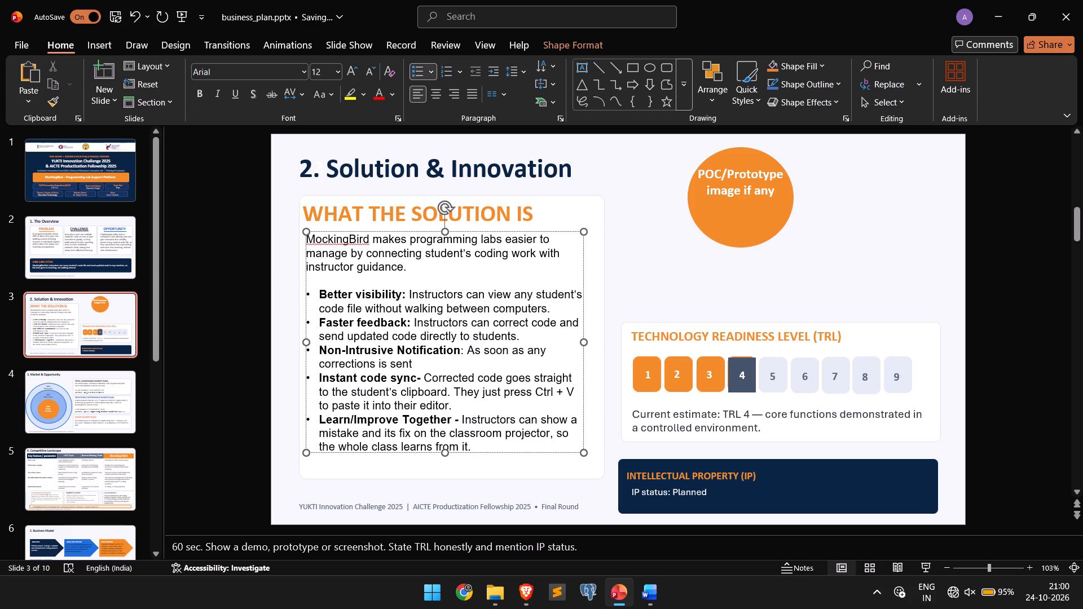
key("ctrl+Left")
key("Left")
key("Left")
key("Left")
key("BackSpace")
key("BackSpace")
key("space")
Complete the Non-Intrusive Notification sentence after "sent" with ", small tool-tip notification for few seconds is shown.".
key("End")
type(",")
key("space")
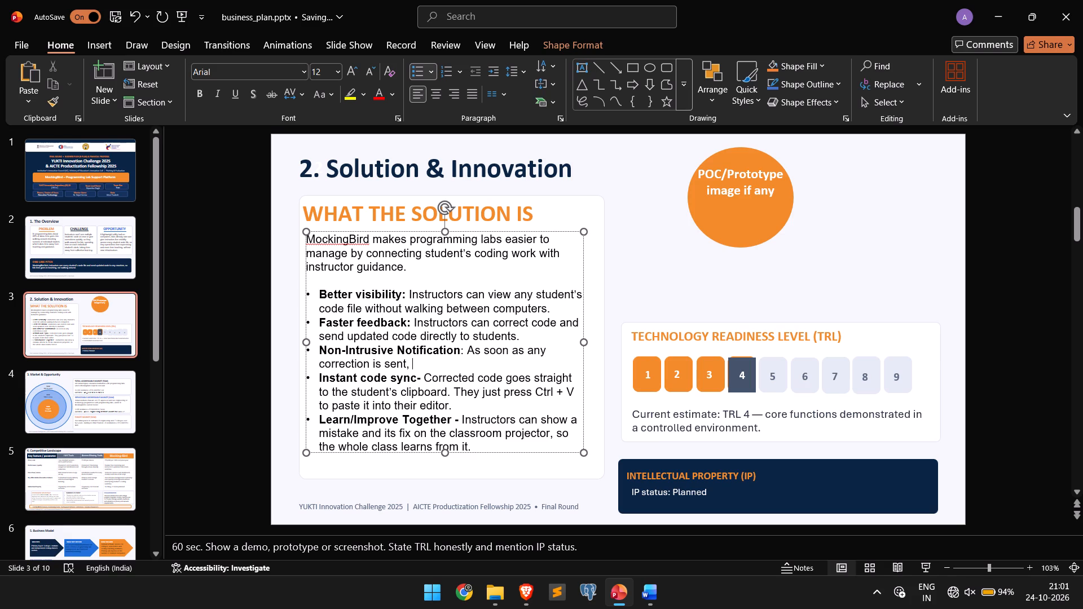
type("small tool")
type("-tip")
key("space")
type("notification")
key("space")
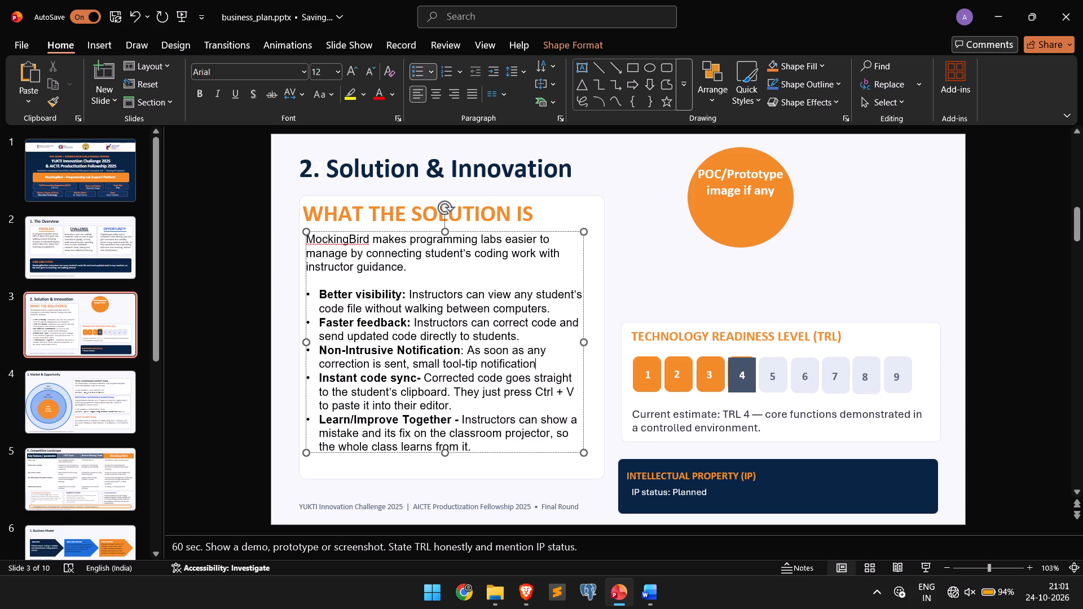
type("for few seconds is shown")
key("period")
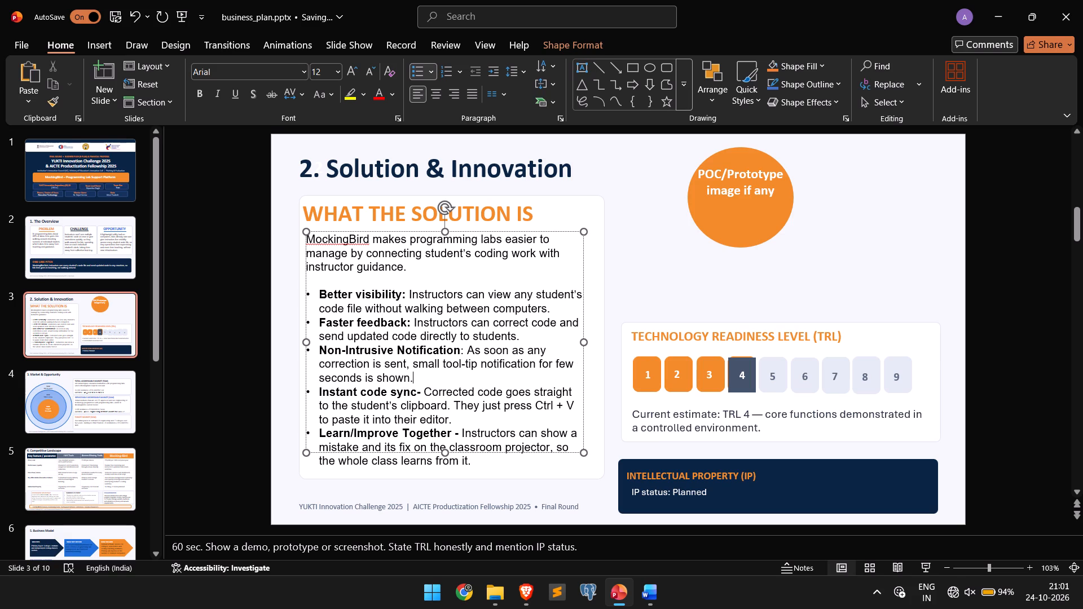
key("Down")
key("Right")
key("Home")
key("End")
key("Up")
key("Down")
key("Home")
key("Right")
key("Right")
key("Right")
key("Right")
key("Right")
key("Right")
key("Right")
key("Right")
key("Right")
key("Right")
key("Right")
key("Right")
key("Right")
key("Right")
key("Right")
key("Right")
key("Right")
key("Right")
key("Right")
Insert the article "a" before "small tool-tip" in the Non-Intrusive Notification bullet.
key("Down")
key("Up")
key("Up")
key("Up")
key("Left")
key("Left")
type("a")
key("space")
Replace the word "notification" after "tool-tip" with "under the cursor".
key("ctrl+Right")
key("ctrl+Right")
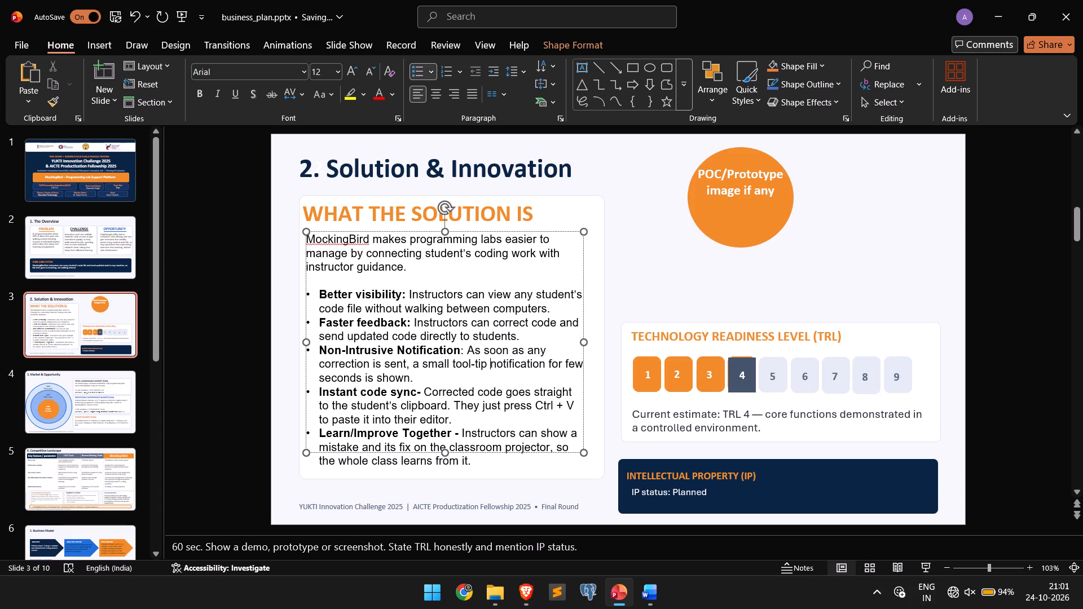
key("ctrl+Right")
key("Left")
key("ctrl+shift+Left")
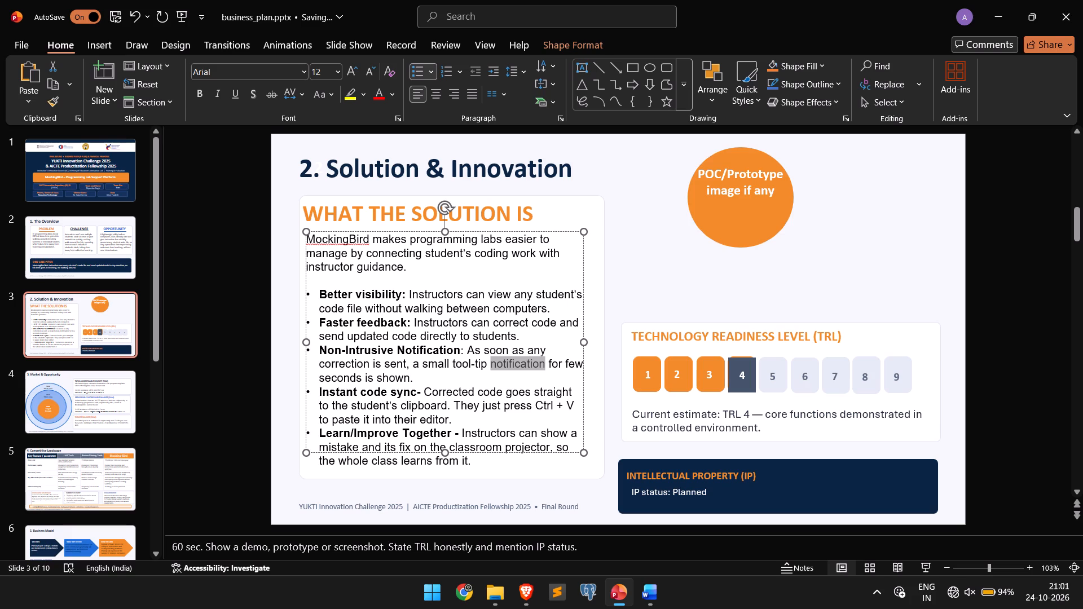
type("under the cursor")
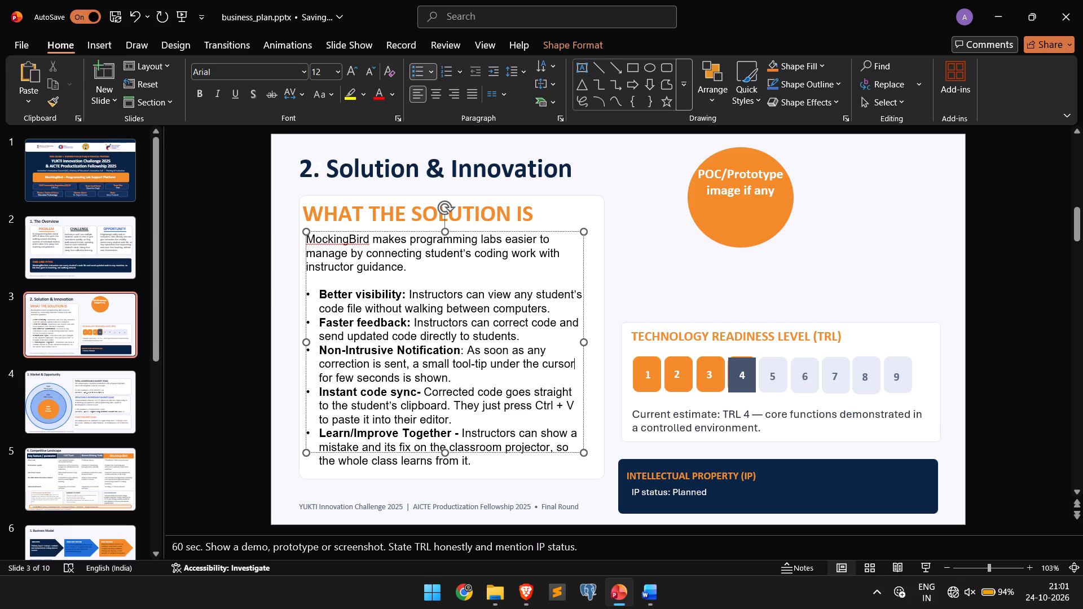
Move the phrase "under the cursor" so that it follows "for few seconds" in the Non-Intrusive Notification bullet.
key("ctrl+shift+Left")
key("ctrl+shift+Left")
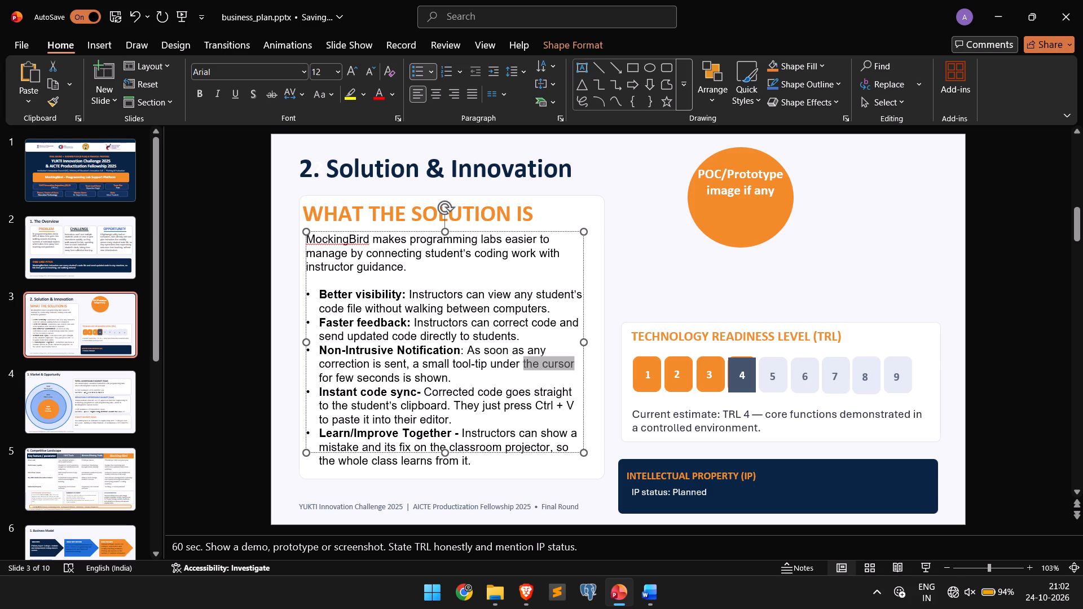
key("ctrl+shift+Left")
key("ctrl+x")
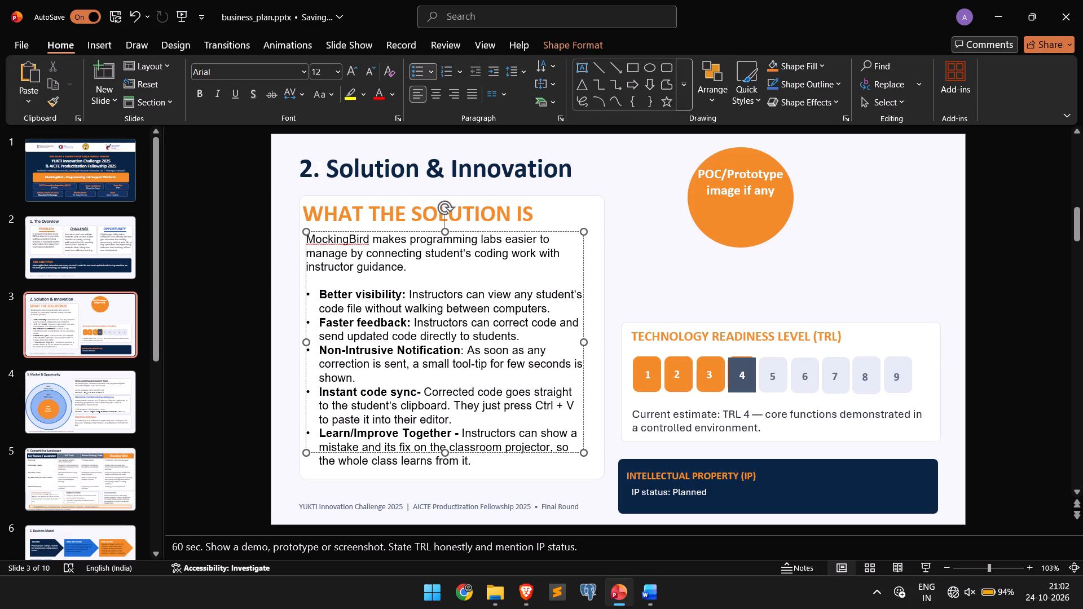
key("ctrl+Right")
key("ctrl+Right")
key("ctrl+Right")
key("ctrl+v")
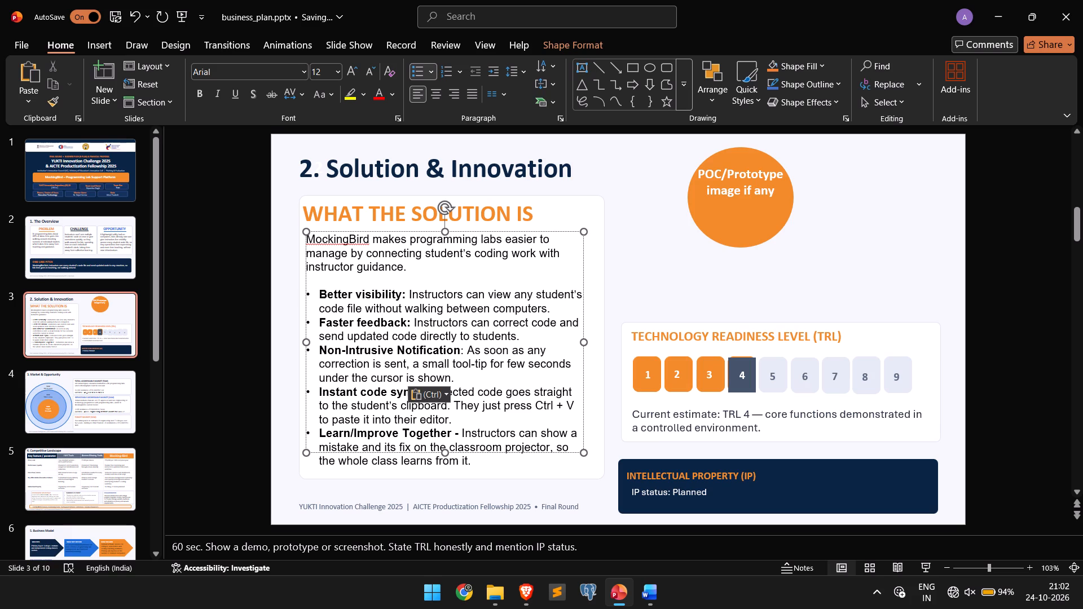
left_click(469, 370)
left_click(479, 391)
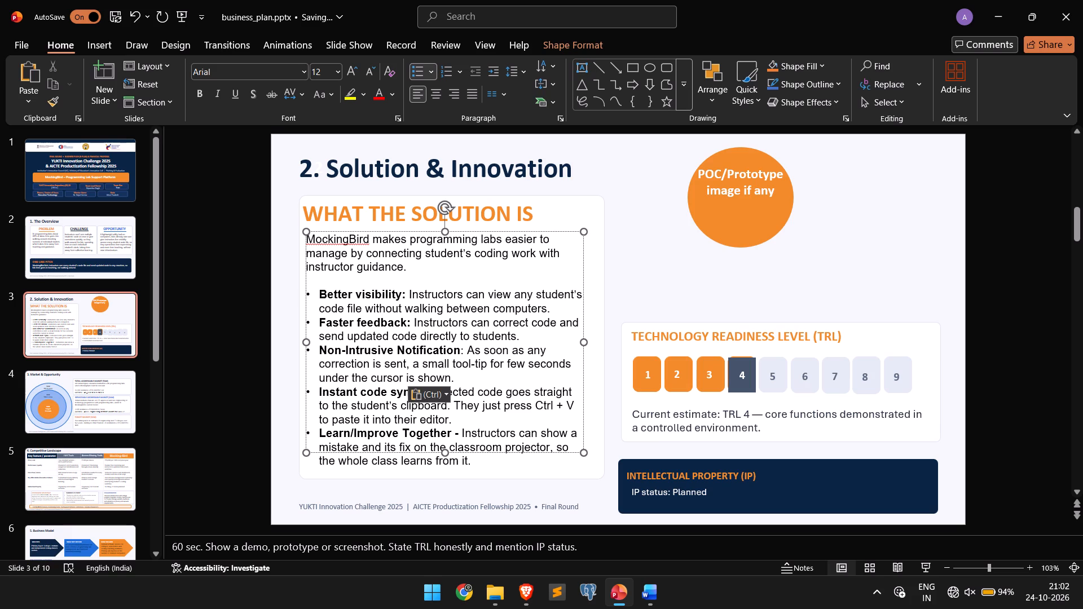
Replace the bold heading of the "Corrected code goes straight…" bullet with "Hassel free updation:".
left_click(479, 391)
key("Home")
key("ctrl+shift+Right")
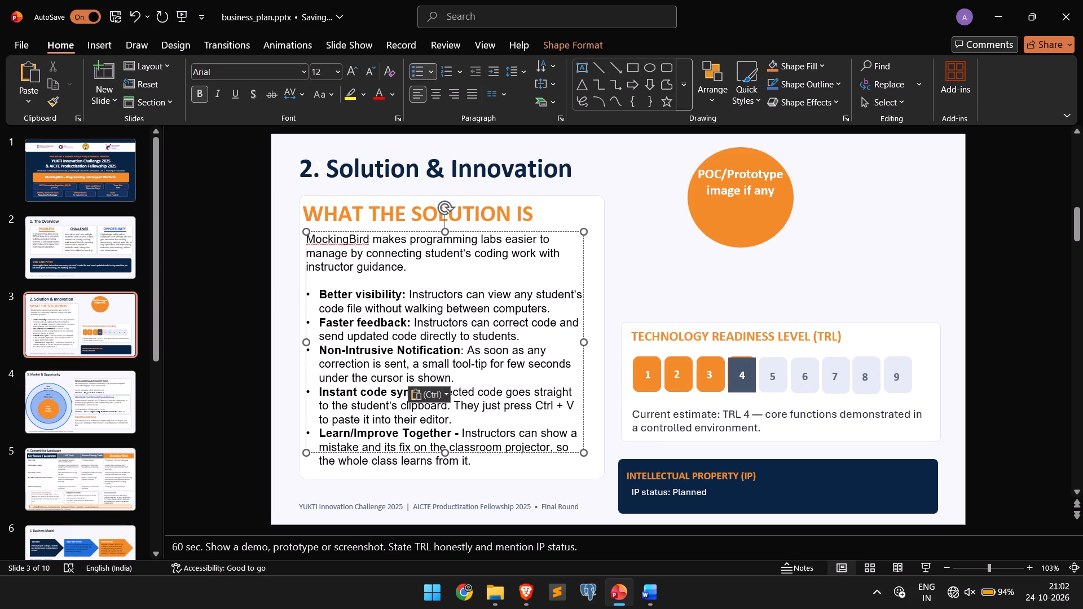
key("ctrl+shift+Right")
key("ctrl+shift+Right")
type("Hassel free")
type(":")
key("space")
key("Left")
key("Left")
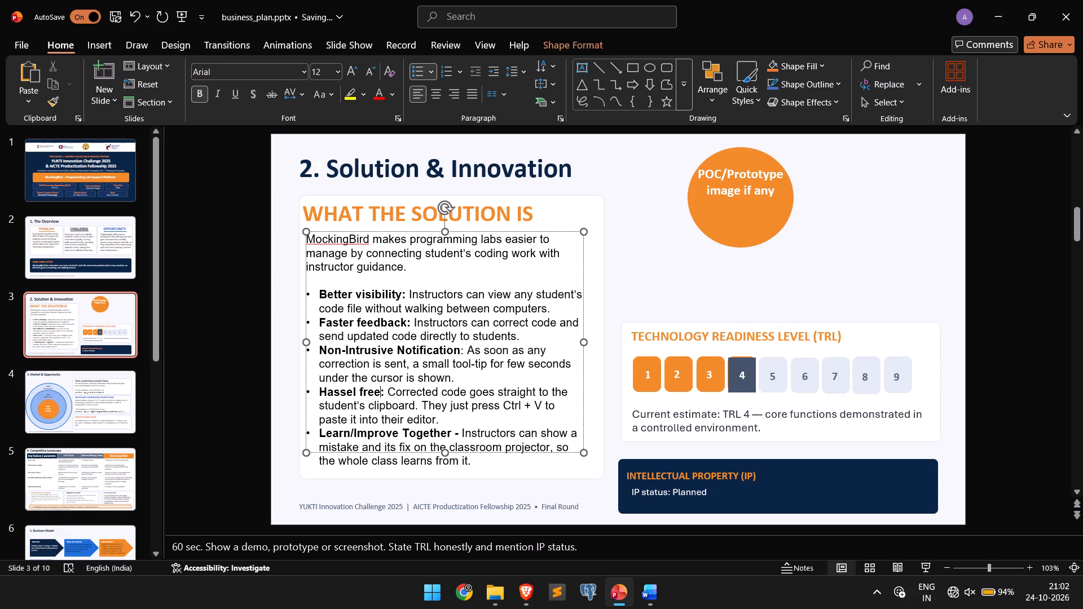
key("space")
type("updation")
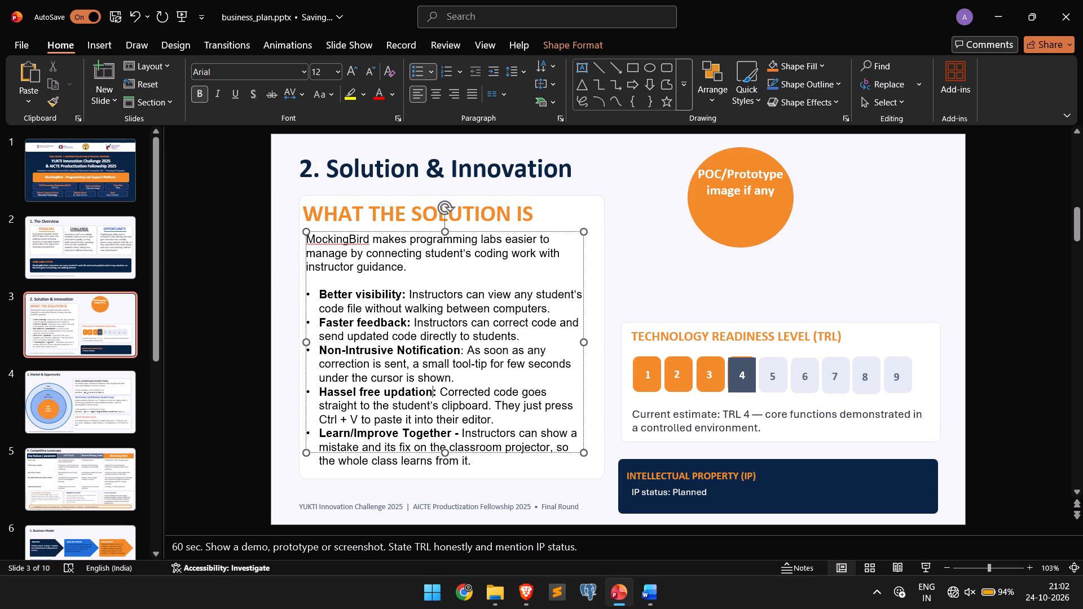
Capitalize the second and third words of that bullet heading so it reads "Hassel Free Updation".
key("ctrl+Left")
key("shift+Right")
key("shift+u")
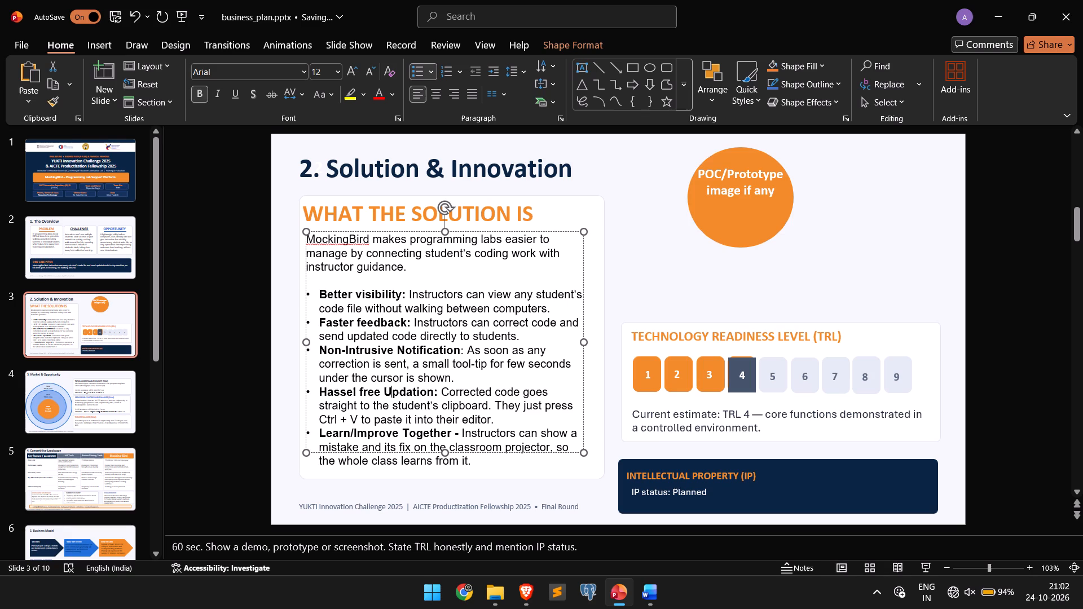
key("ctrl+Left")
key("ctrl+Left")
key("shift+Right")
key("shift+f")
Capitalize the second word in the two headings above, making them "Faster Feedback" and "Better Visibility".
key("Up")
key("Up")
key("Up")
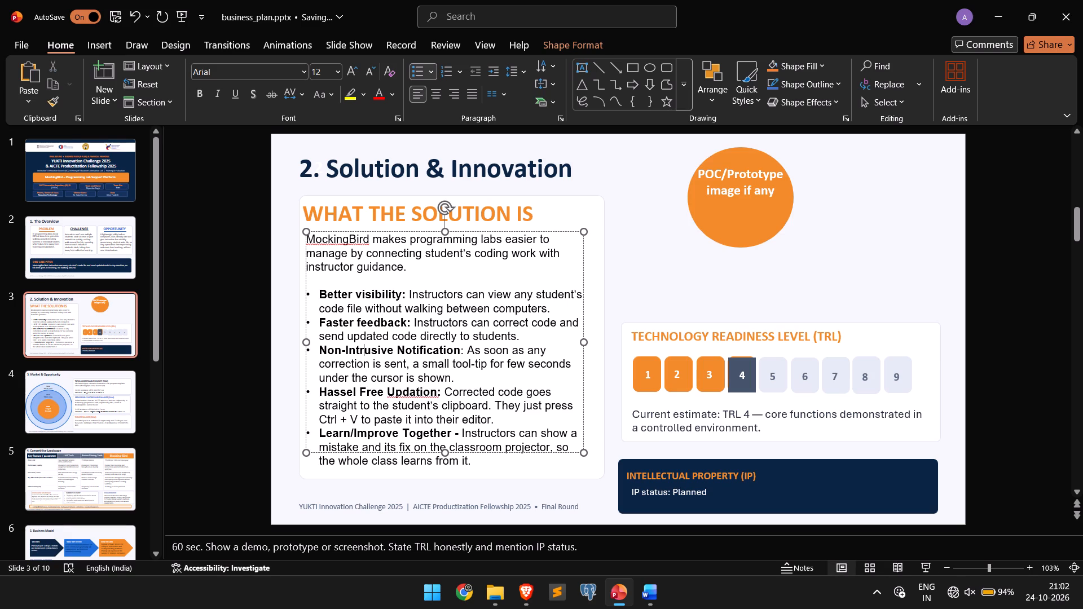
key("Up")
key("Up")
key("Left")
key("shift+Left")
key("shift+f")
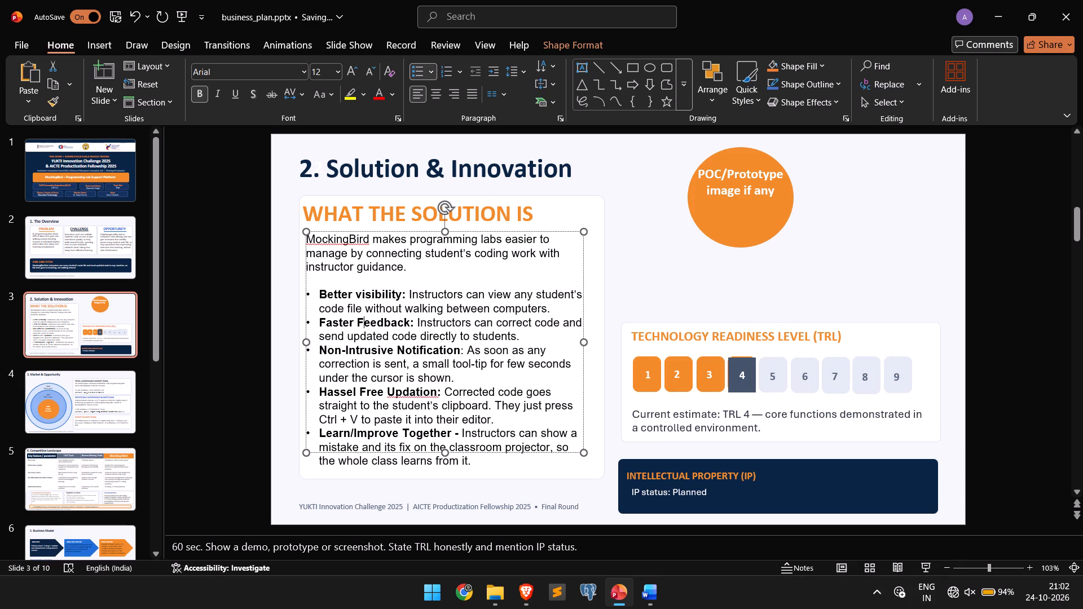
key("Up")
key("Up")
key("Left")
key("shift+Left")
key("shift+v")
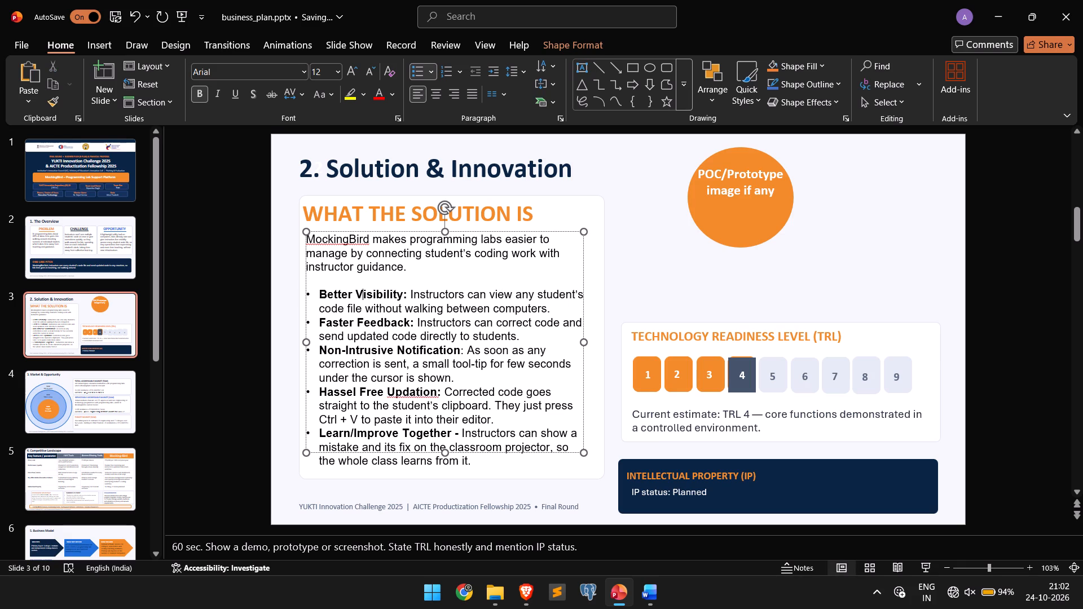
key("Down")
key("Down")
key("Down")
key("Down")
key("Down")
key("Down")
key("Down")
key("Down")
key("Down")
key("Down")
Extend the solution text box downward to the bottom of its white card, enclosing the last bullet.
left_click_drag(446, 452, 442, 476)
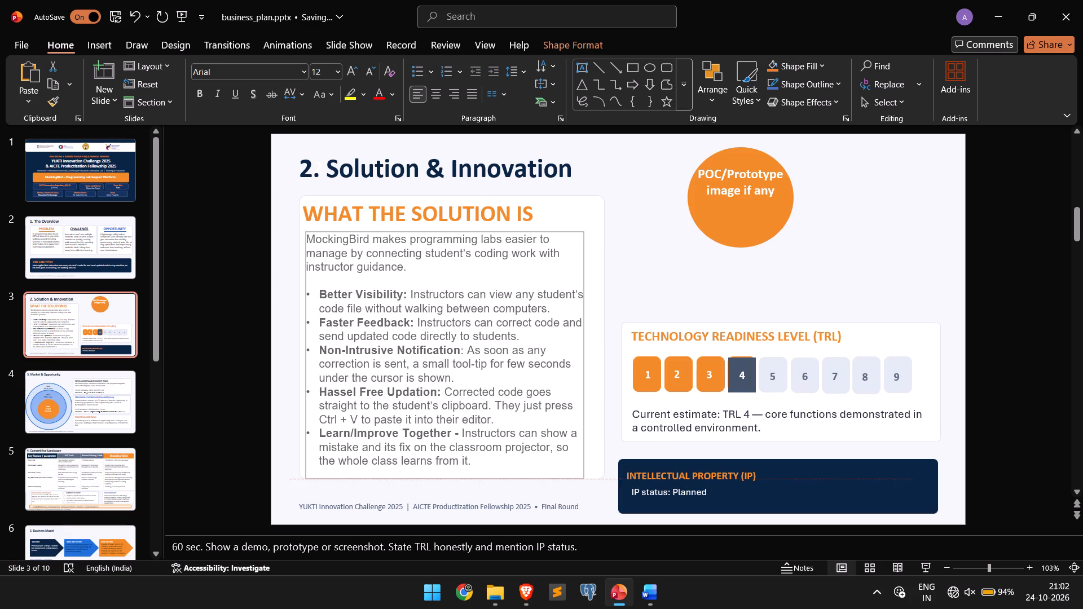
left_click_drag(442, 476, 441, 478)
left_click(518, 354)
Save the presentation.
key("ctrl+s")
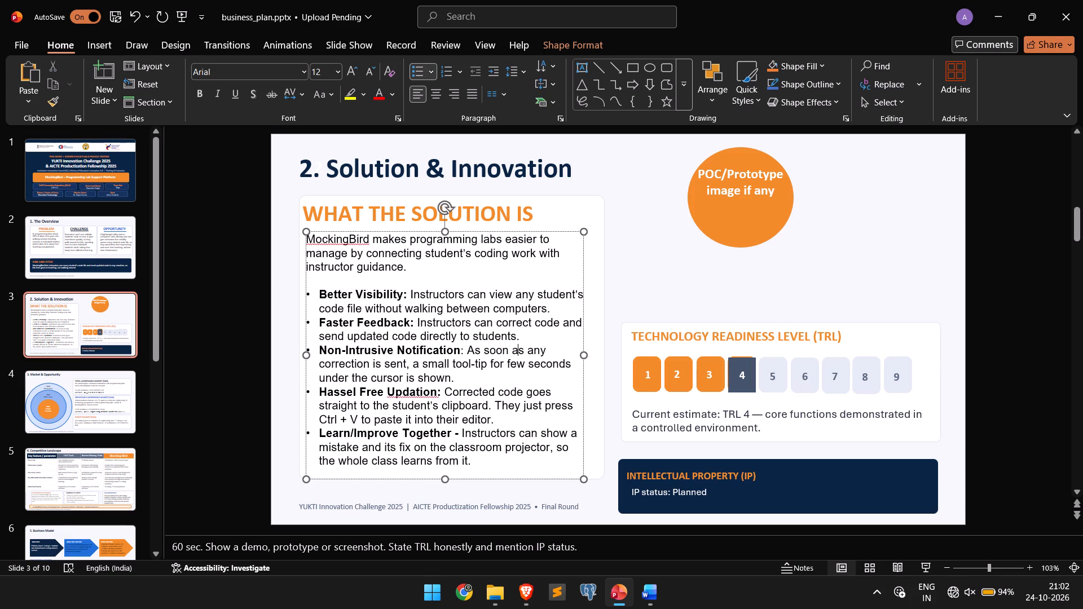
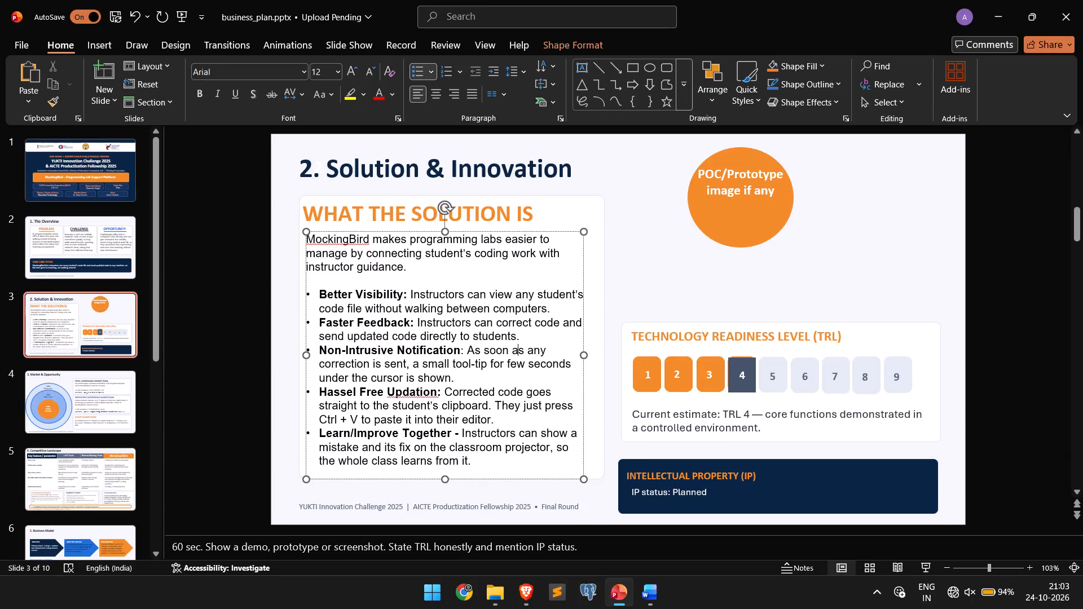
Insert "a" before "few seconds" in the Non-Intrusive Notification bullet.
left_click(505, 364)
key("space")
type("a")
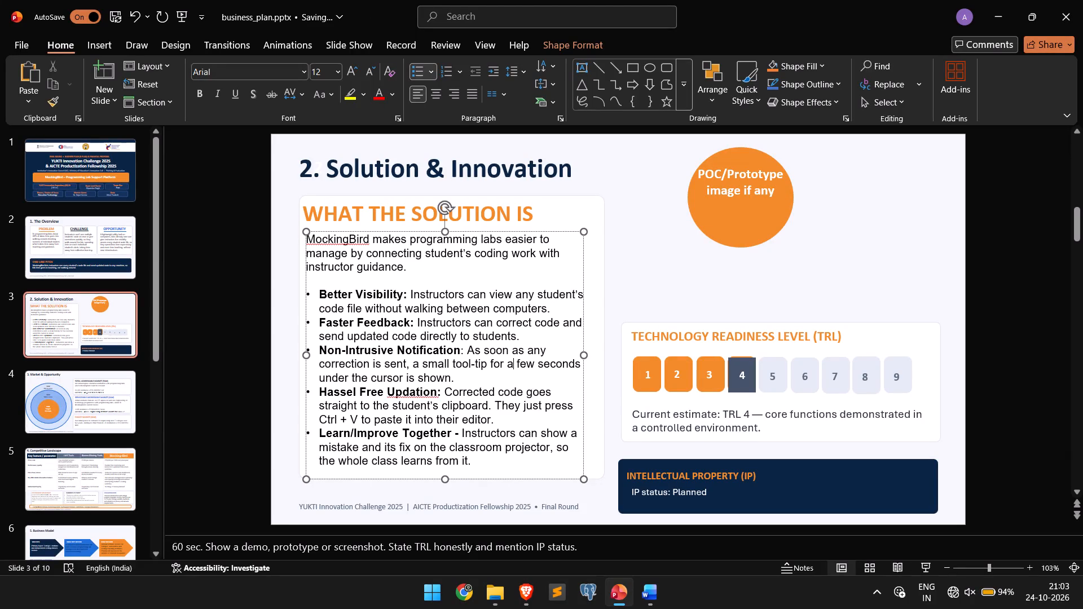
Replace "As soon as" with "The moment" at the start of the Non-Intrusive Notification bullet's description.
key("Down")
key("Up")
key("Up")
key("Left")
key("Left")
key("Left")
key("Left")
key("Left")
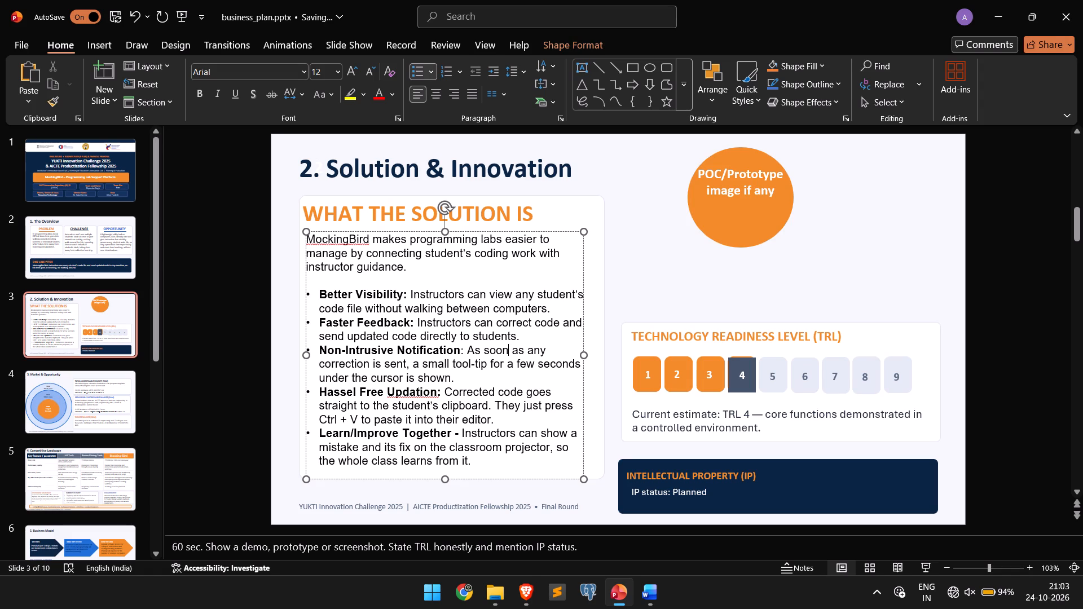
key("Left")
key("Left")
key("Left")
key("shift+Right")
key("shift+Right")
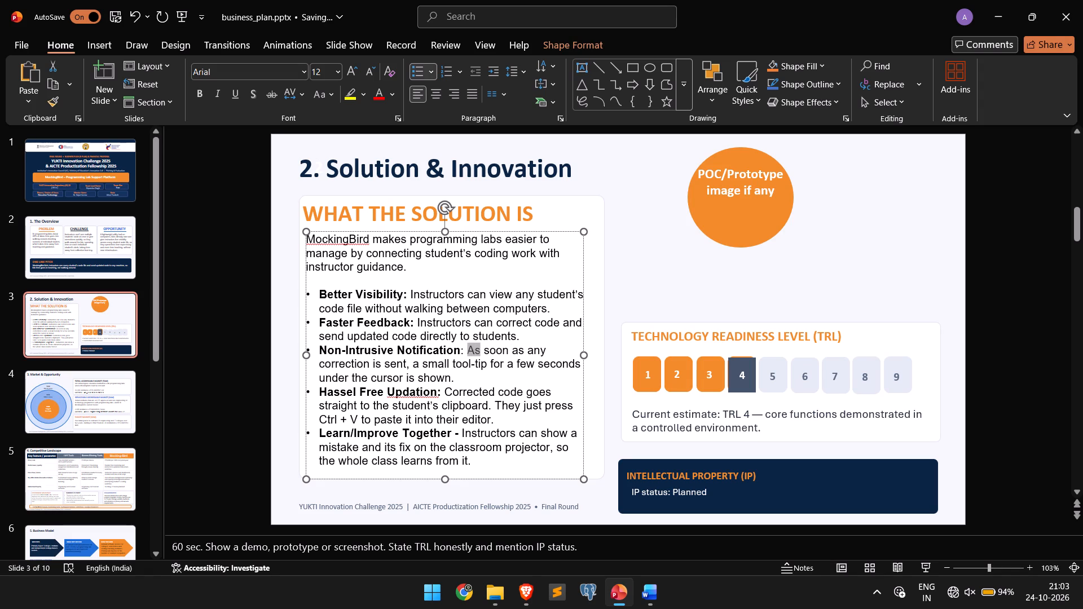
key("Right")
key("Right")
key("Right")
key("Right")
key("Right")
key("Right")
key("Right")
key("Right")
key("Right")
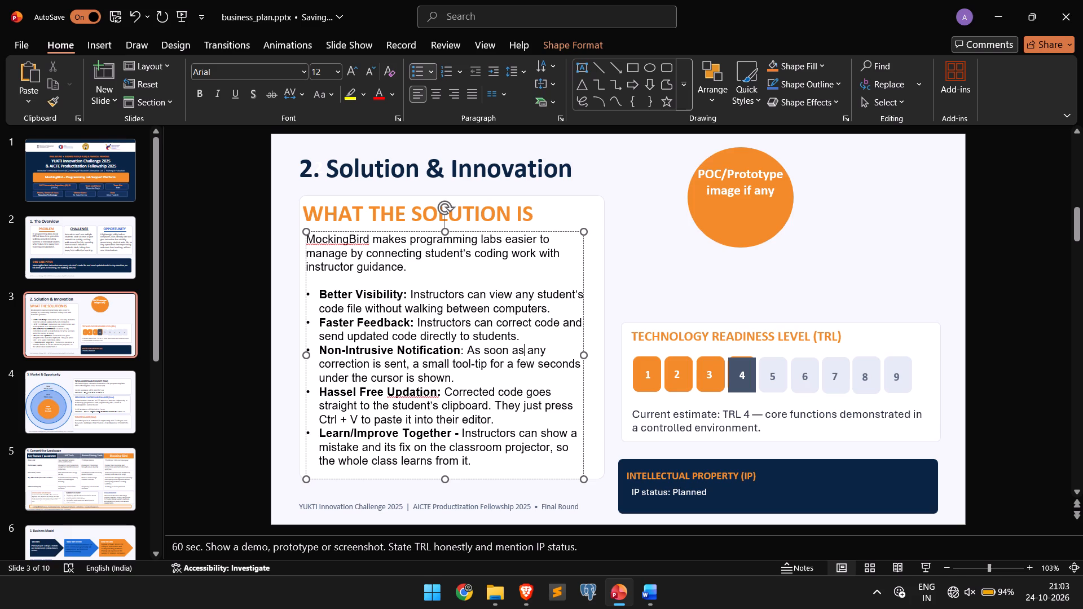
key("shift+Left")
key("shift+Left")
key("shift+Left")
key("shift+Left")
key("shift+Left")
key("shift+Left")
key("shift+Left")
key("shift+Left")
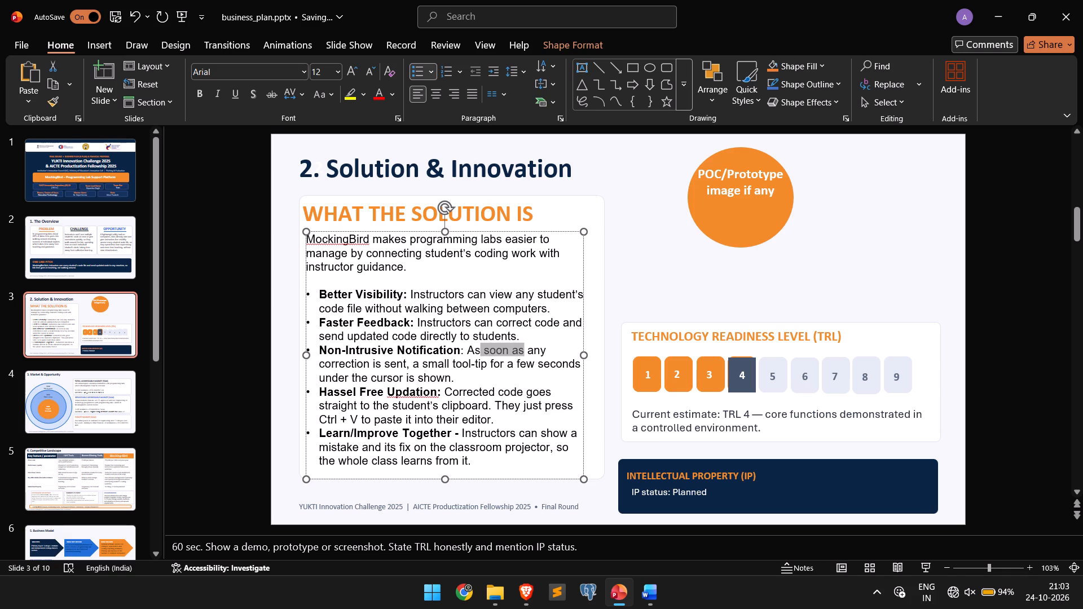
key("shift+Left")
key("Left")
key("Left")
key("ctrl+shift+Right")
key("ctrl+shift+Right")
key("ctrl+shift+Right")
type("moment")
key("space")
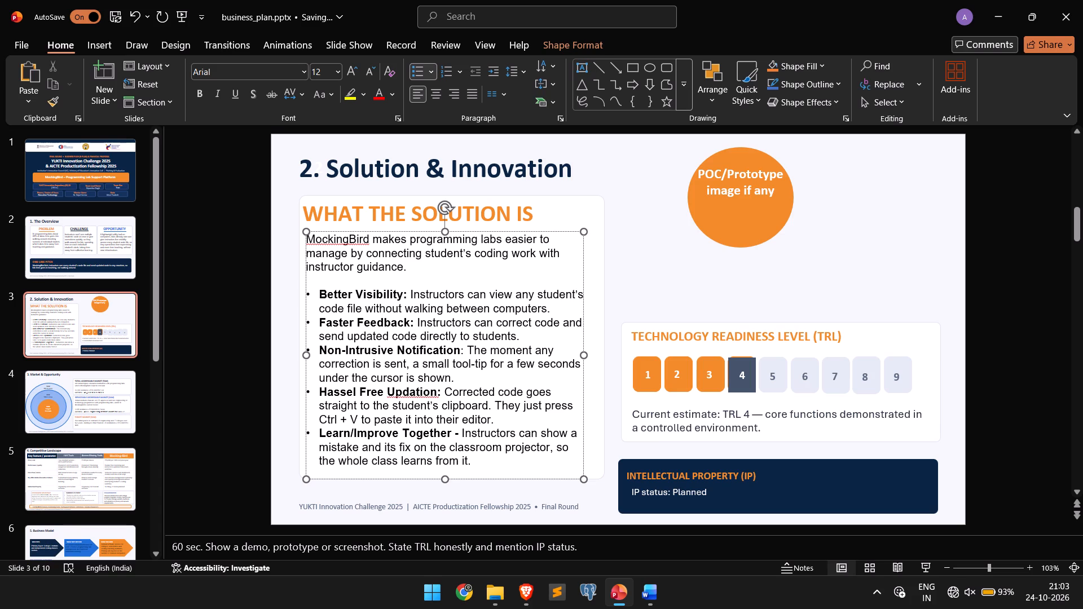
Add "indicating updates" after "is shown" at the end of the Non-Intrusive Notification bullet, before the period.
key("Down")
key("Down")
key("Left")
key("space")
type("ni")
key("BackSpace")
key("BackSpace")
type("indicating")
key("space")
type("updated")
key("BackSpace")
key("s")
Replace the word "Updation" with "Update" in the "Hassel Free" bullet heading.
left_click(398, 386)
right_click(398, 386)
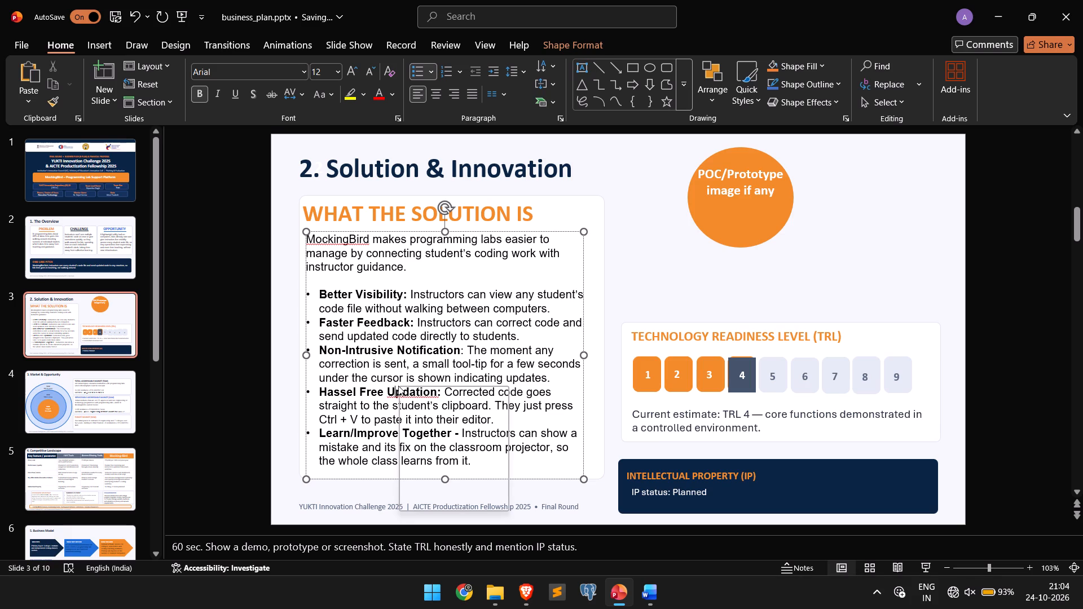
left_click(393, 381)
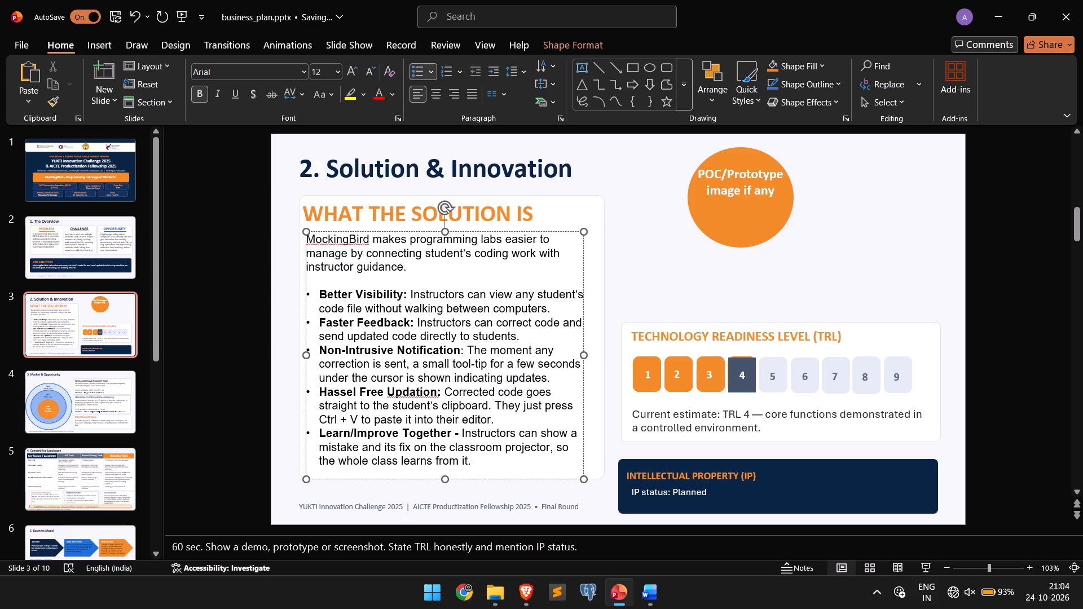
double_click(412, 387)
type("Update")
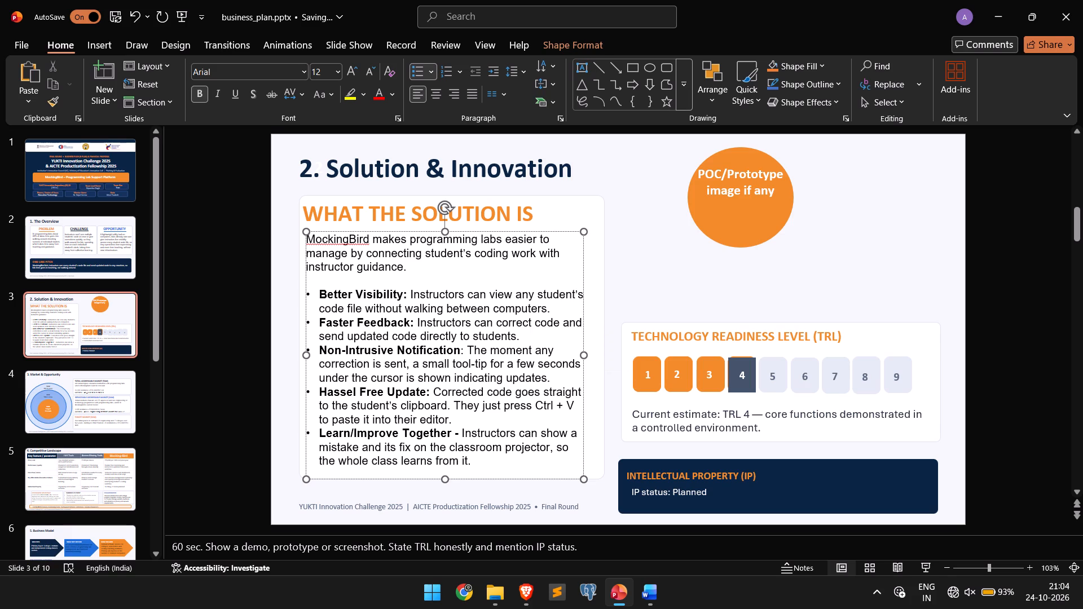
Italicize "Ctrl + V" in the Hassel Free Update bullet.
left_click(547, 404)
left_click_drag(547, 404, 571, 406)
key("ctrl+i")
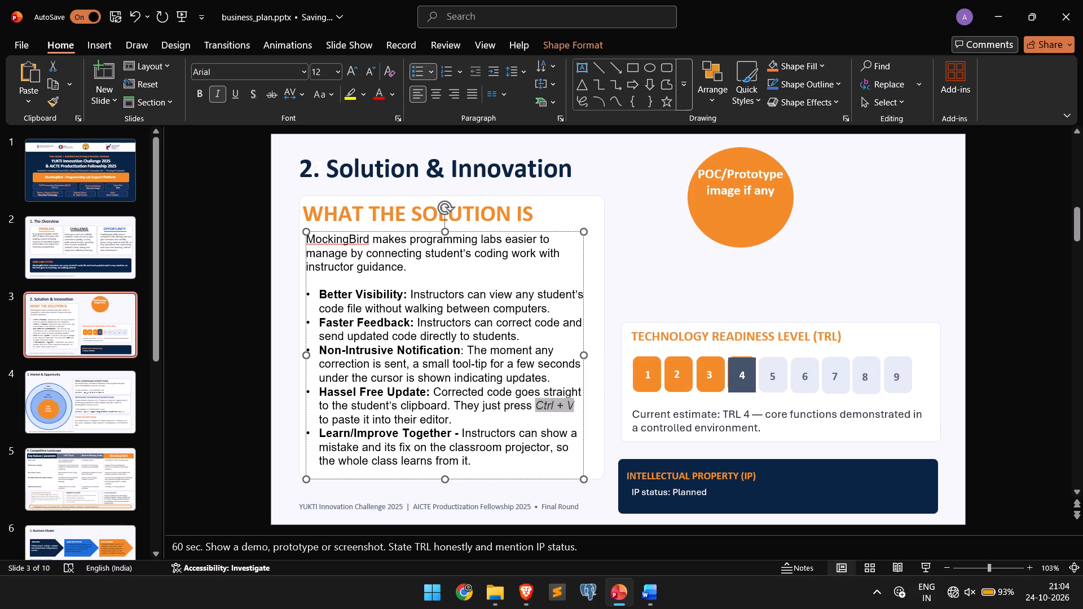
Save the presentation and deselect the solution text box.
left_click(532, 334)
key("ctrl+s")
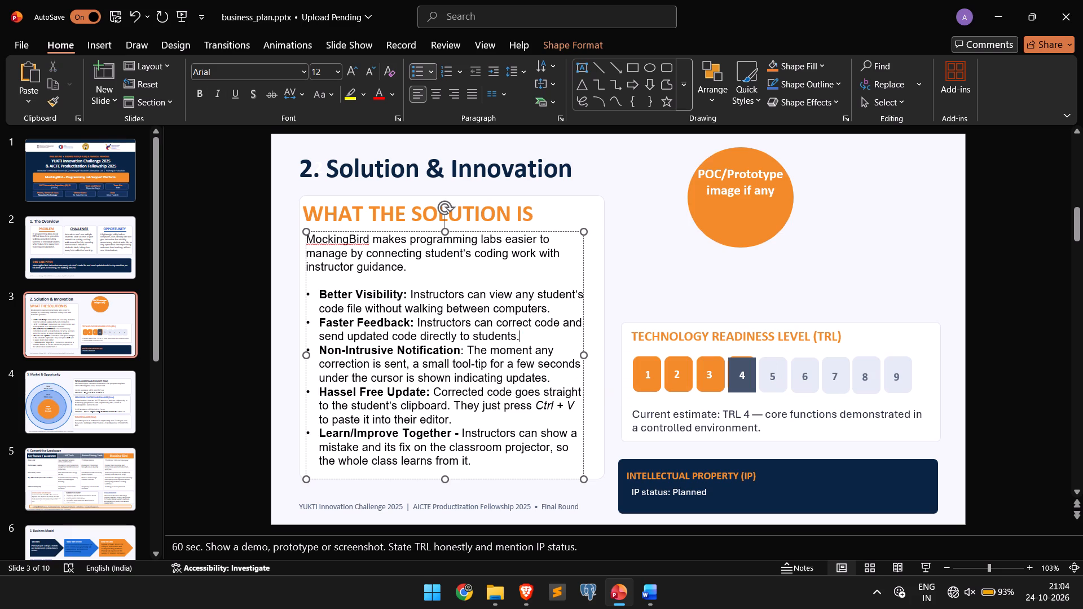
left_click(644, 252)
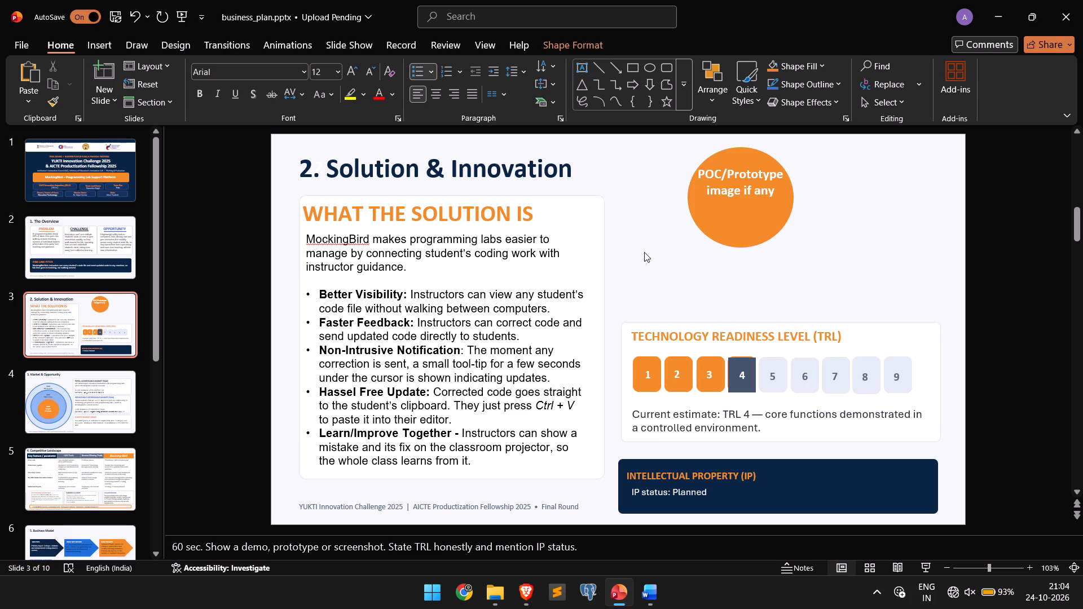
Insert "each" before "student's coding work" in the introductory MockingBird sentence.
left_click(423, 254)
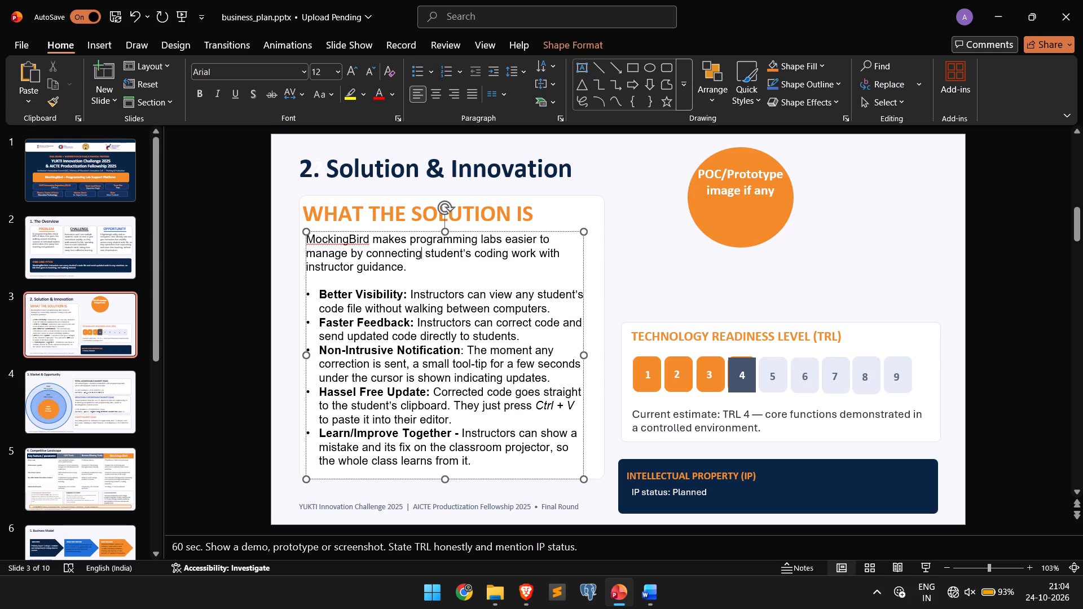
key("space")
type("every")
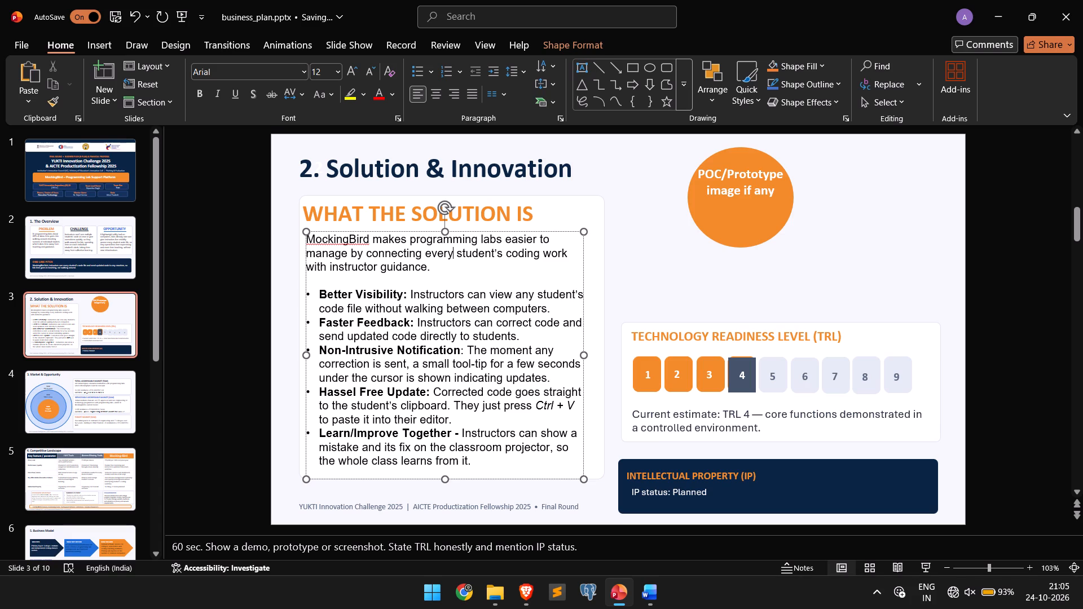
key("ctrl+shift+Left")
type("each")
Save the presentation again and deselect the solution text box.
key("ctrl+s")
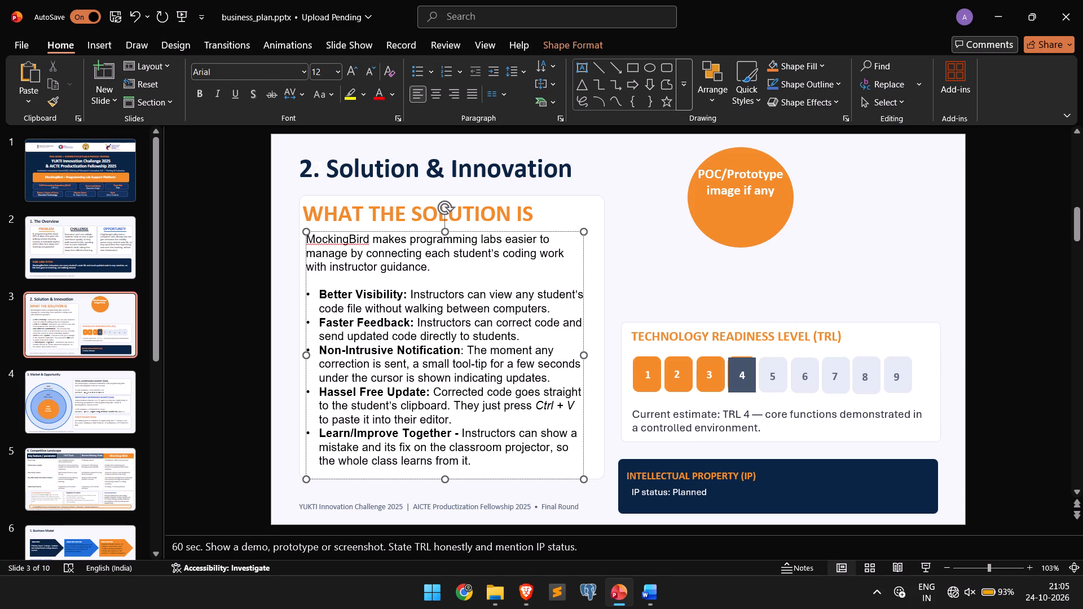
left_click(600, 220)
left_click(640, 220)
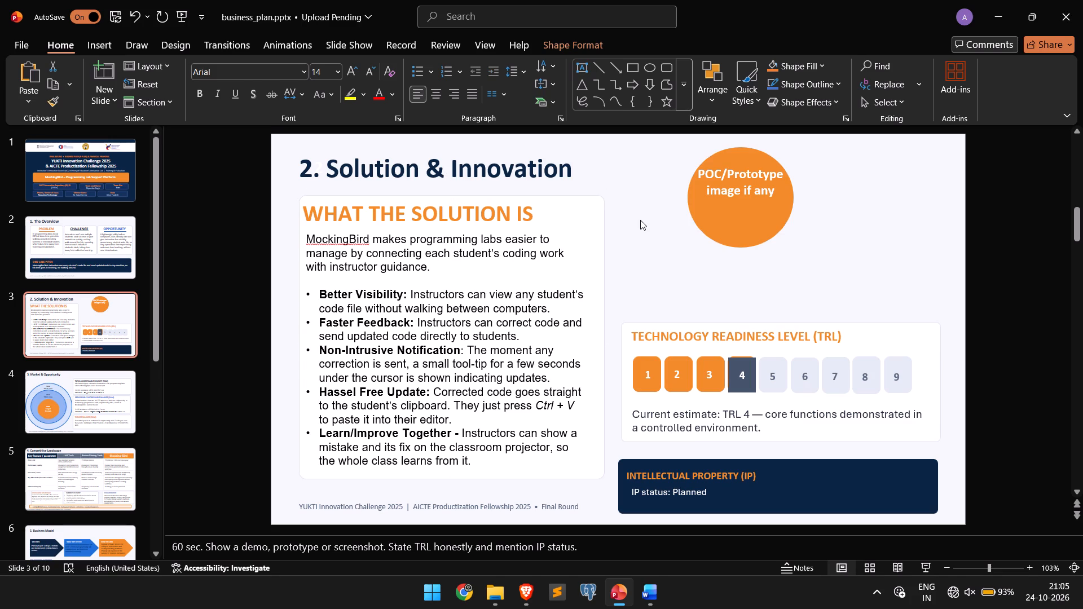
Go back to the "1. The Overview" slide.
key("Left")
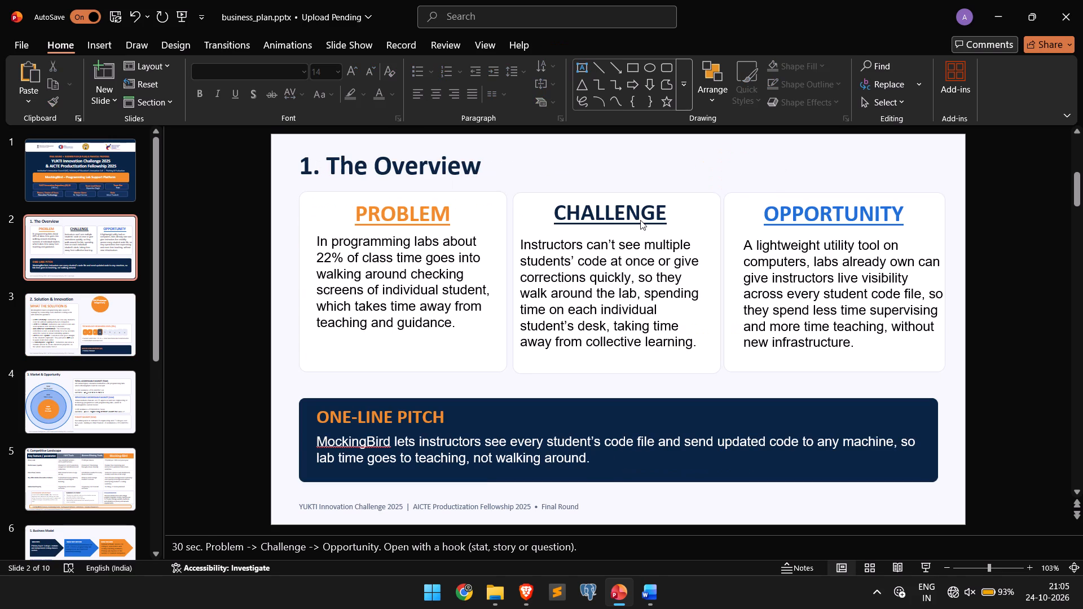
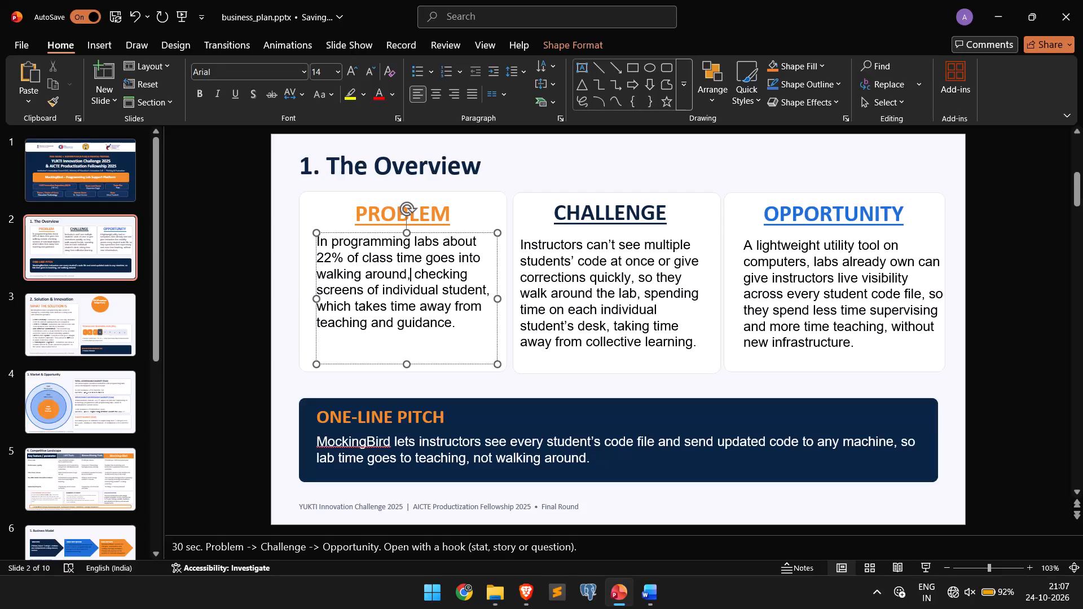
Review the wording of the Problem and Challenge paragraphs on the Overview slide.
left_click(604, 258)
triple_click(604, 258)
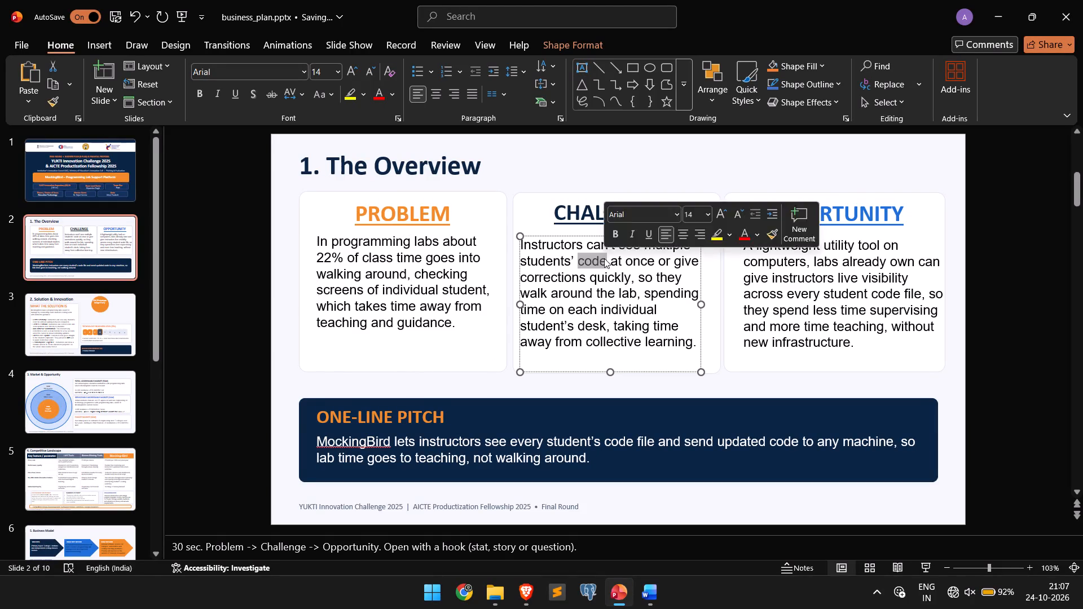
left_click(604, 258)
triple_click(359, 274)
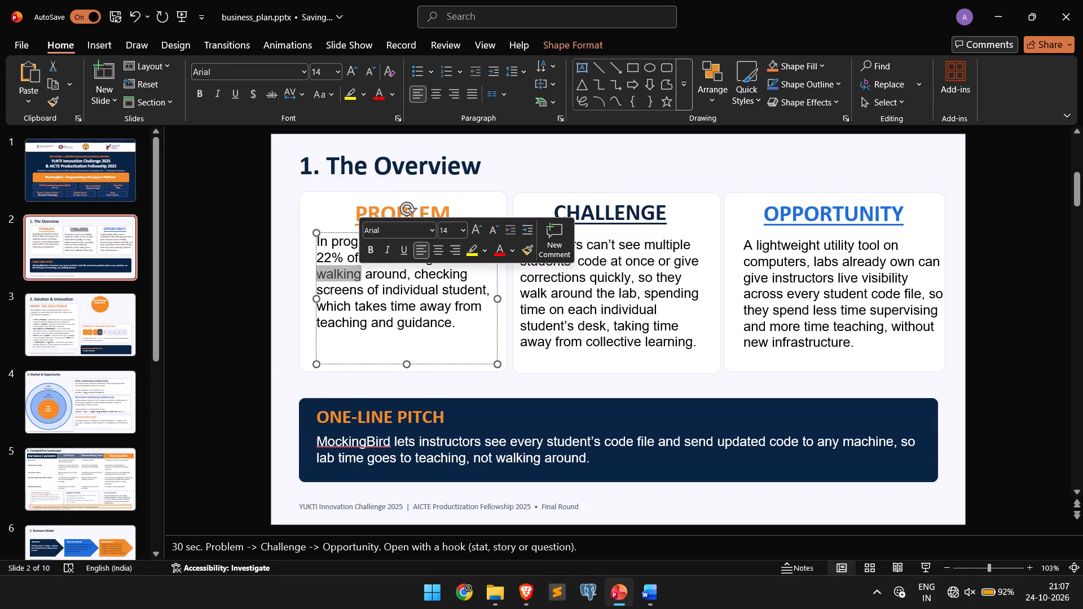
triple_click(551, 291)
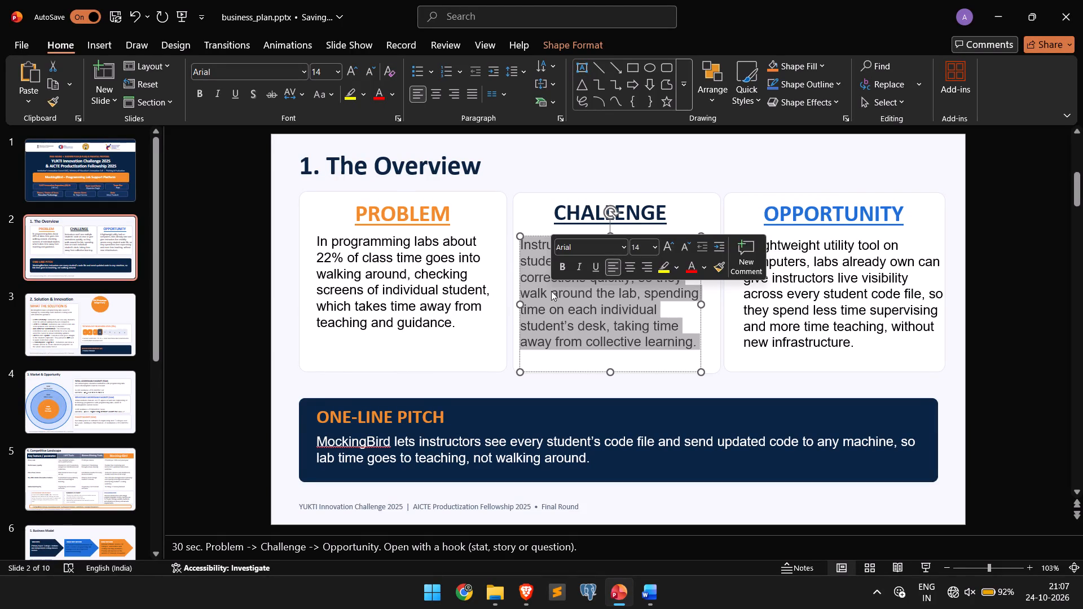
left_click(551, 291)
triple_click(551, 291)
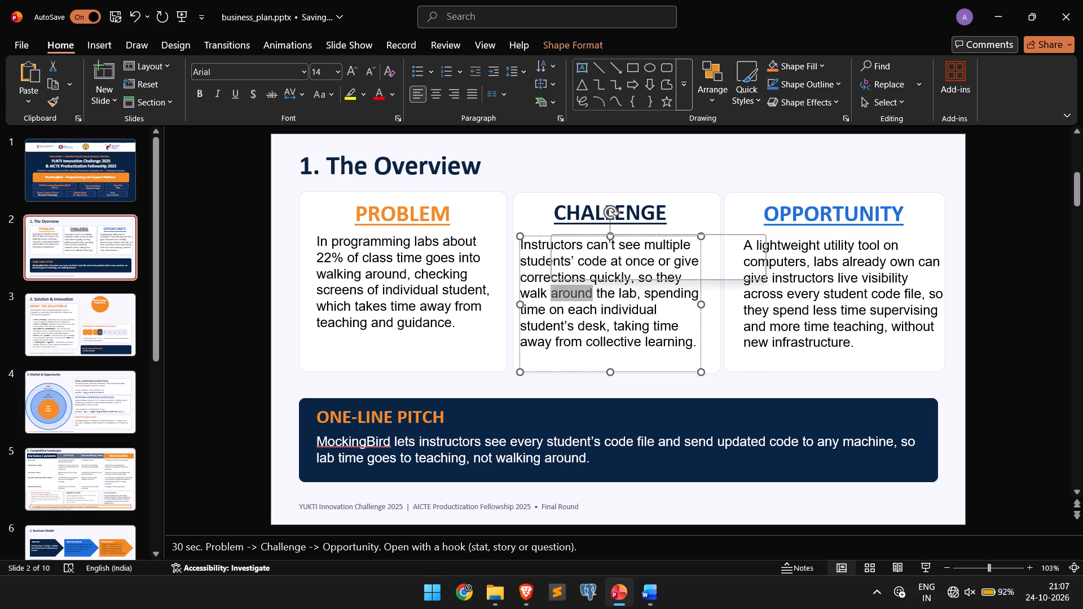
left_click(551, 291)
left_click(551, 291)
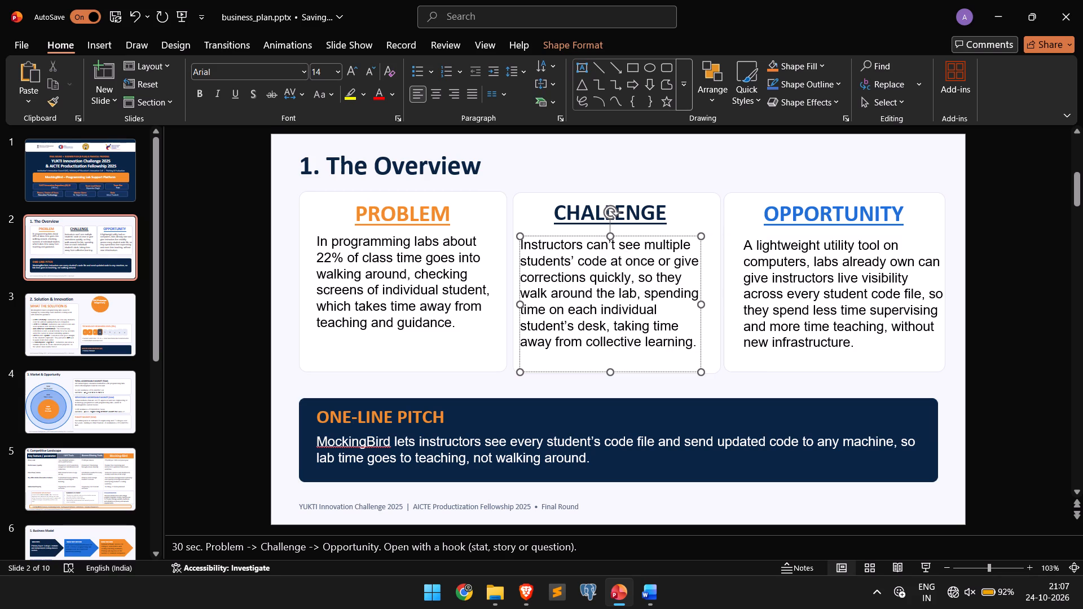
Delete the word "individual" before "student's desk" in the Challenge paragraph.
double_click(618, 306)
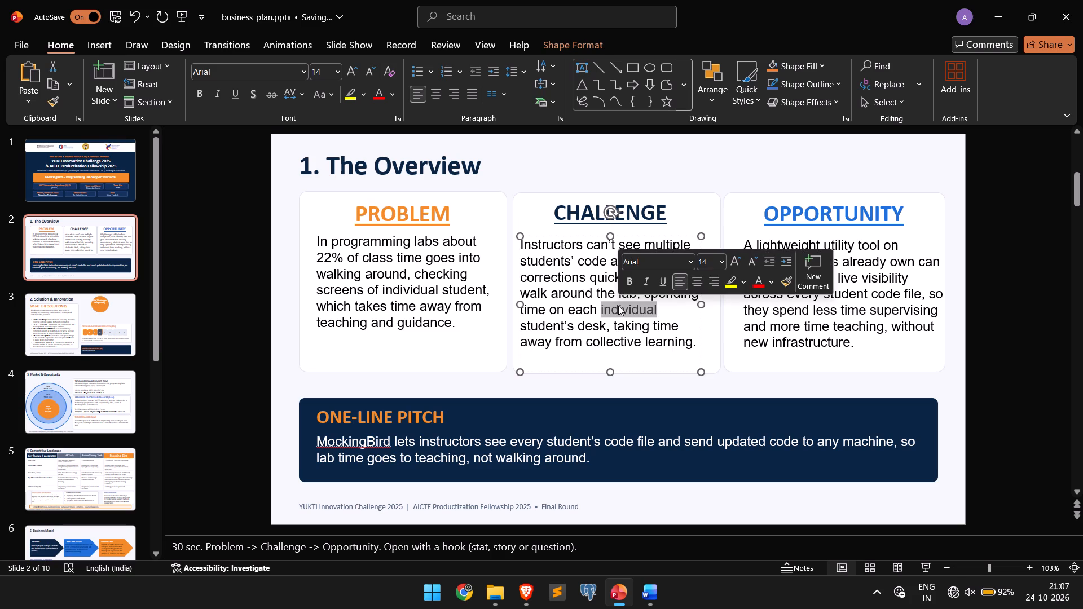
left_click(618, 306)
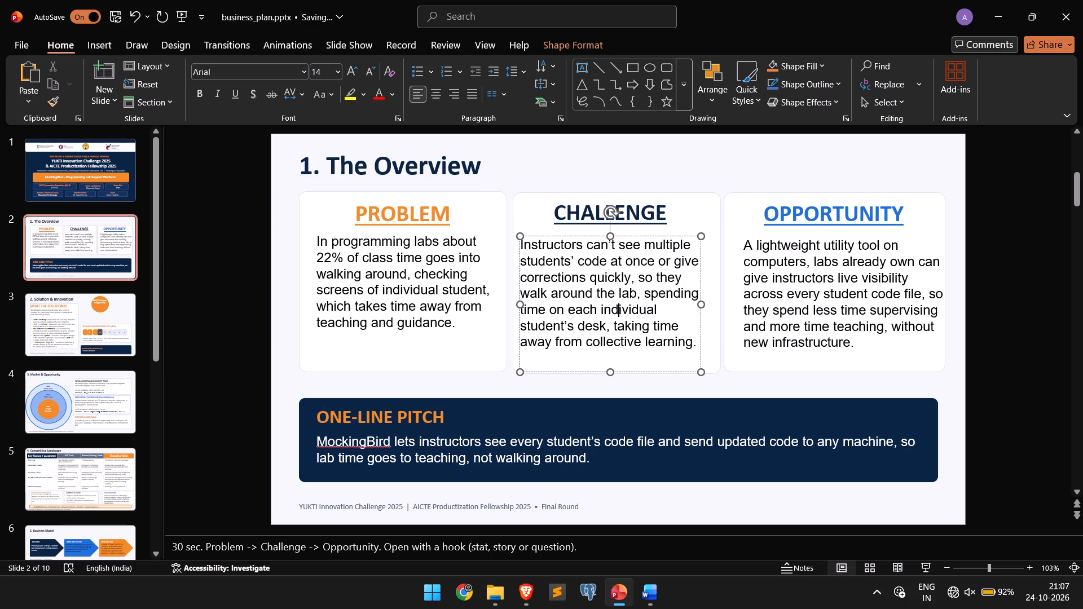
double_click(618, 306)
key("BackSpace")
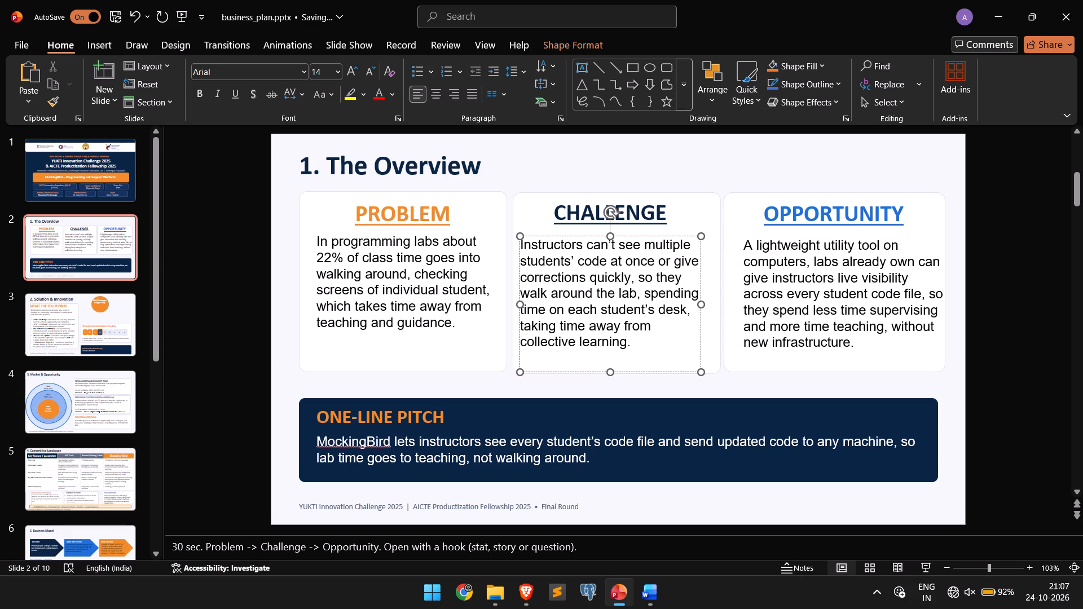
left_click(639, 323)
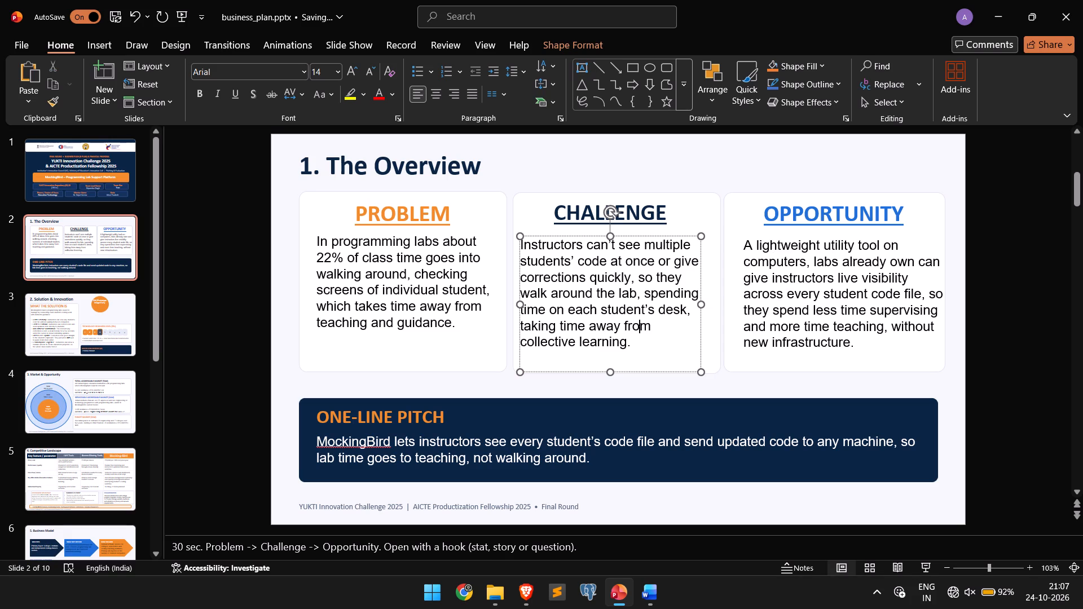
left_click(640, 336)
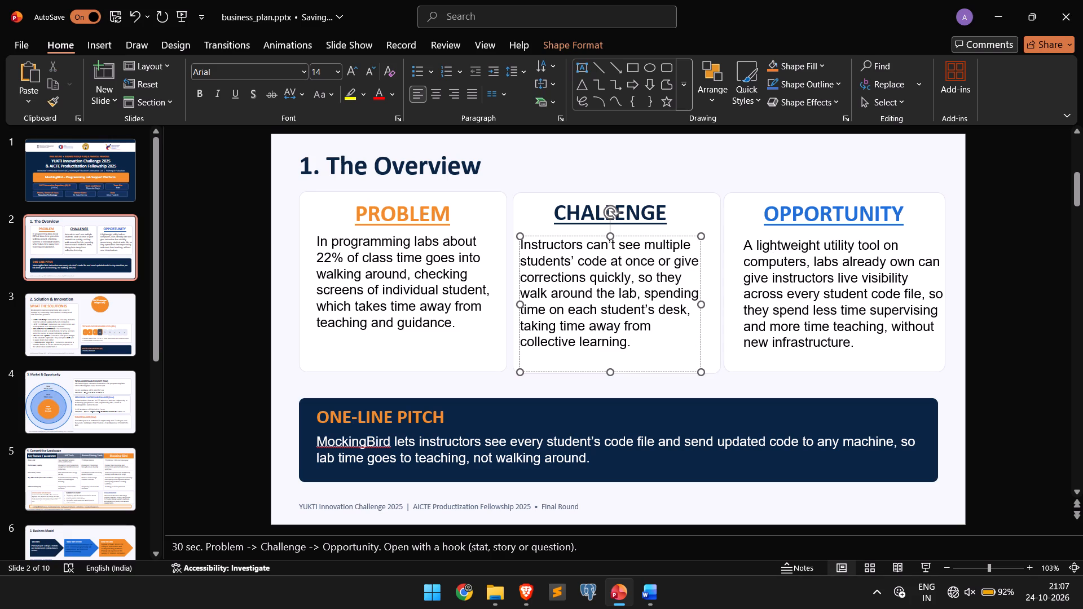
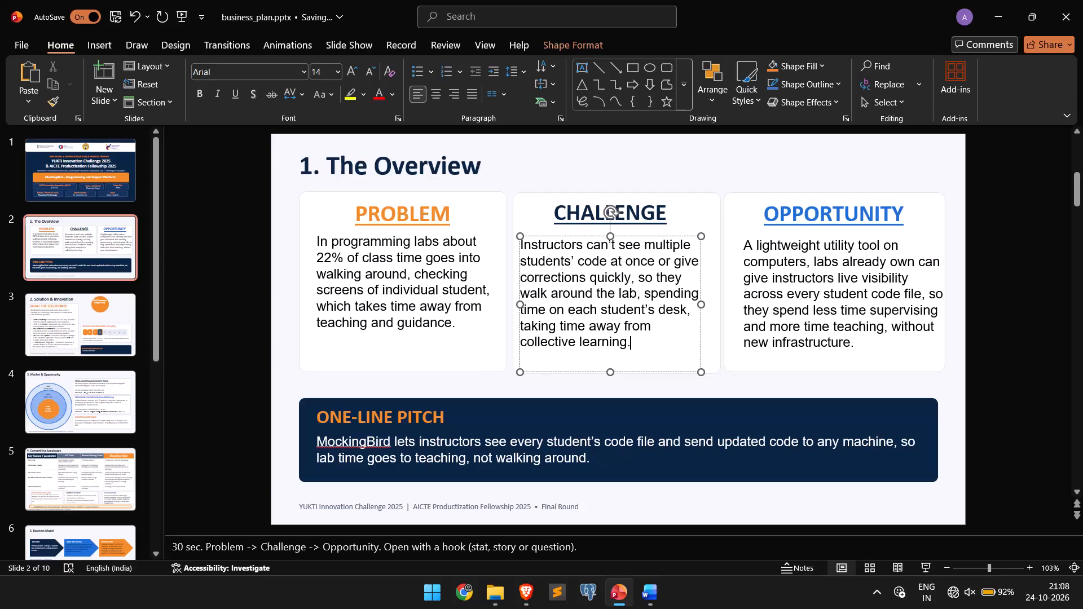
Move the whole Challenge paragraph into the Problem text box as a new paragraph after "teaching and guidance.".
left_click(615, 307)
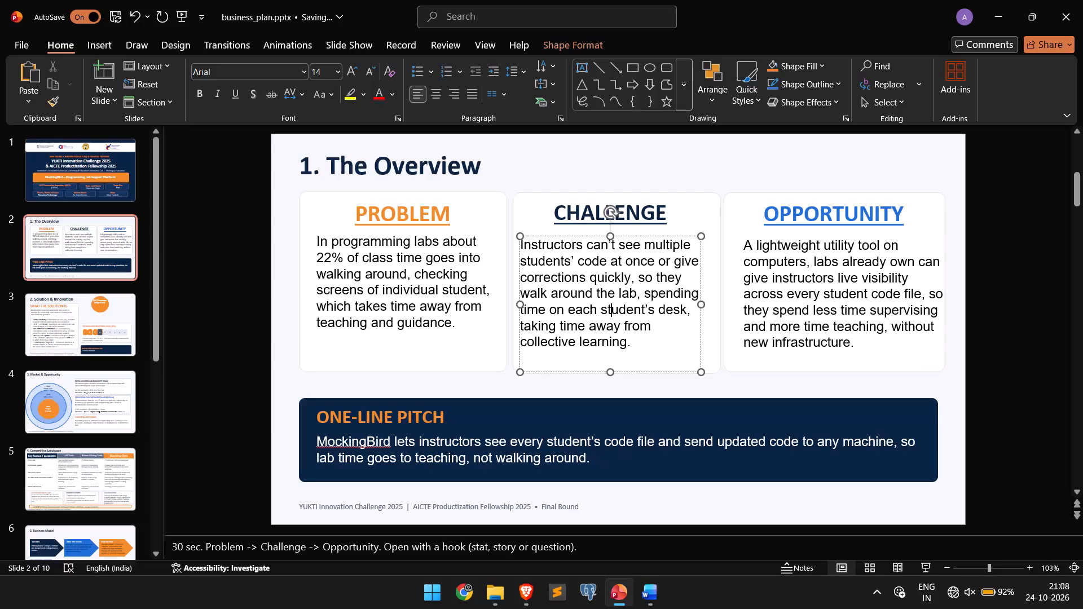
triple_click(615, 307)
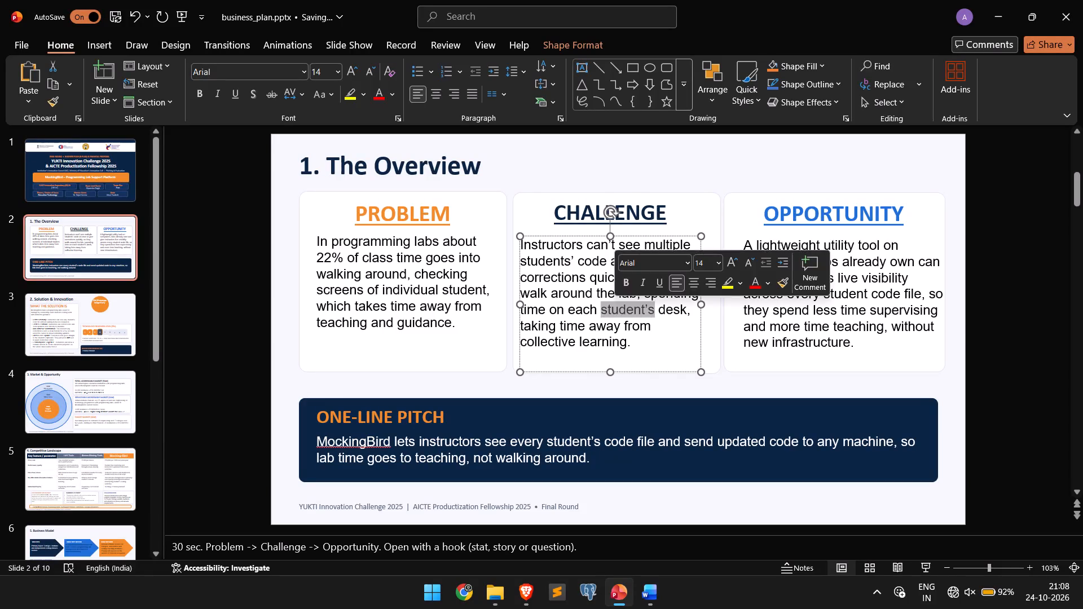
left_click(615, 307)
triple_click(615, 307)
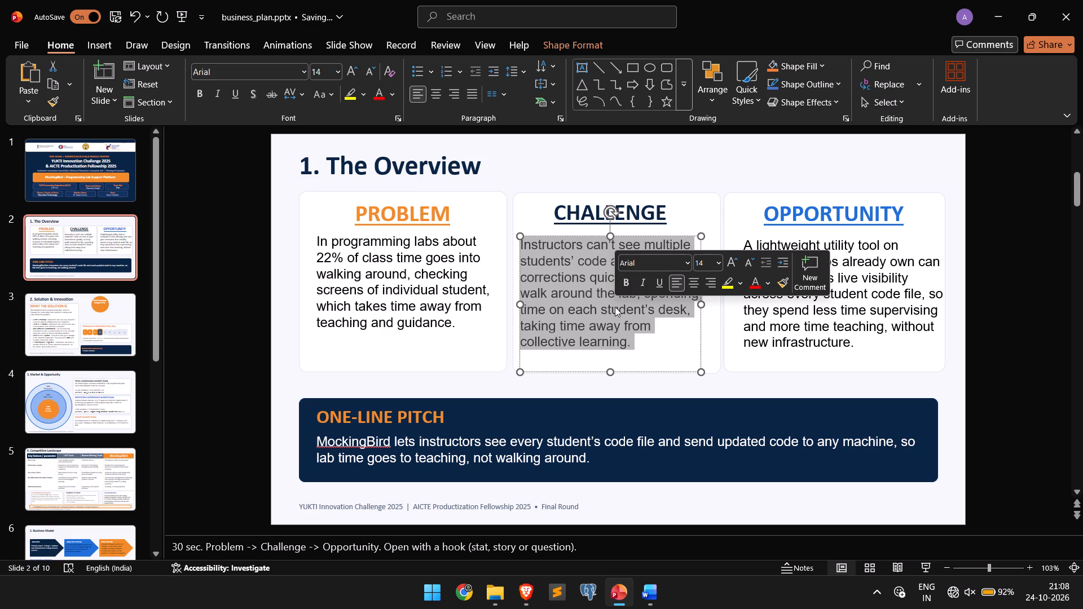
key("ctrl+x")
left_click(460, 330)
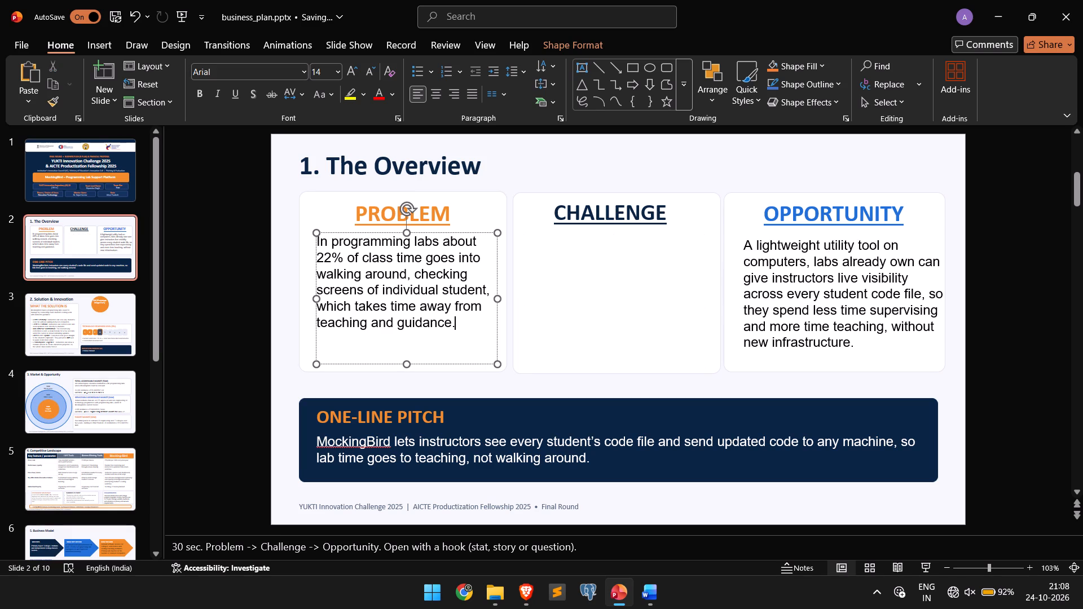
key("Return")
key("ctrl+v")
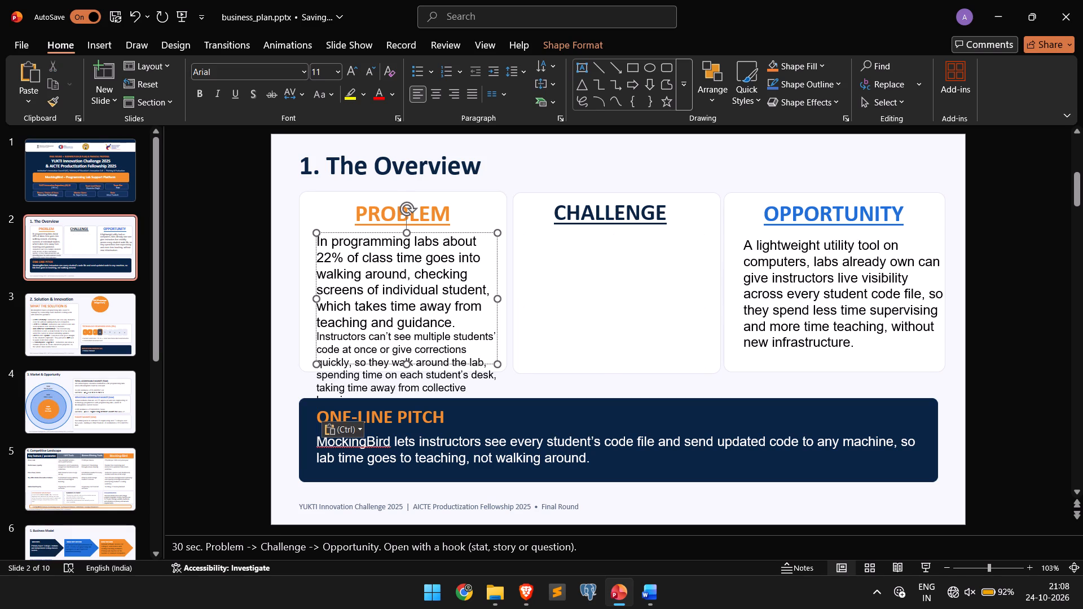
Start a new Challenge paragraph in the emptied text box with "Monitoring each student live code".
left_click(588, 256)
double_click(544, 255)
type("jfchsdk")
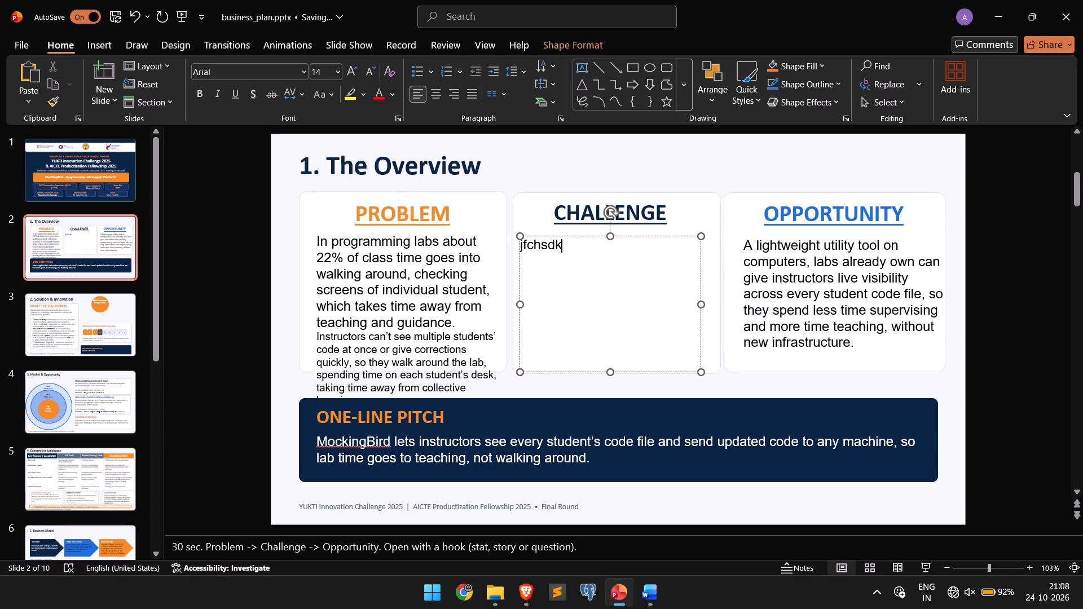
key("ctrl+BackSpace")
type("monitoring")
key("space")
type("each student live")
key("space")
type("code")
key("space")
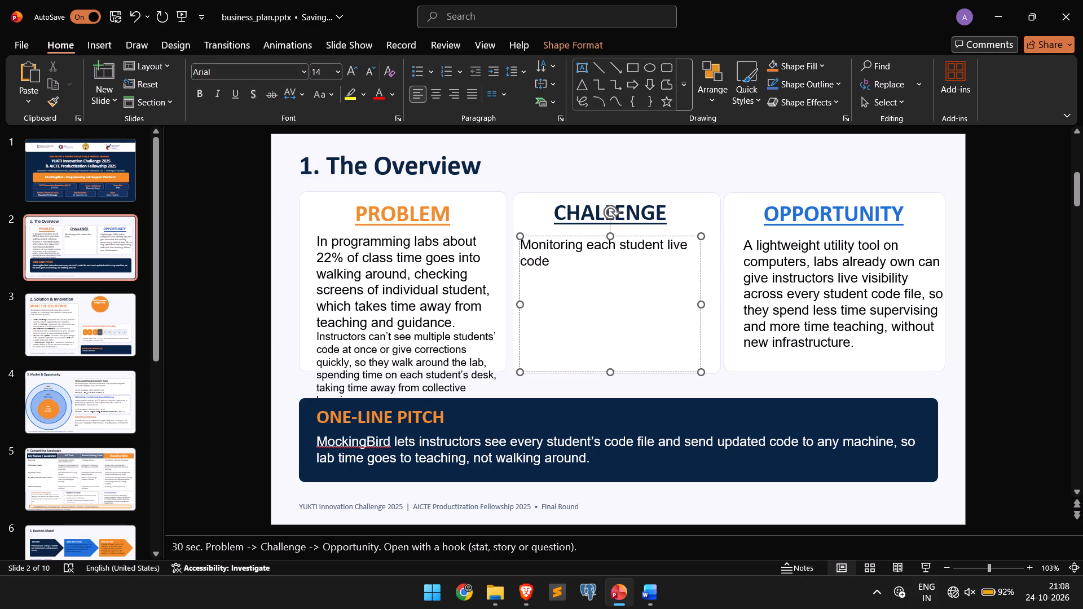
type("no")
key("BackSpace")
key("BackSpace")
key("BackSpace")
key("space")
Reword the Challenge text by making "student" possessive and removing "live", giving "Monitoring each student's code".
key("ctrl+Left")
key("ctrl+Left")
key("Left")
type("'s")
key("space")
type("compl")
key("BackSpace")
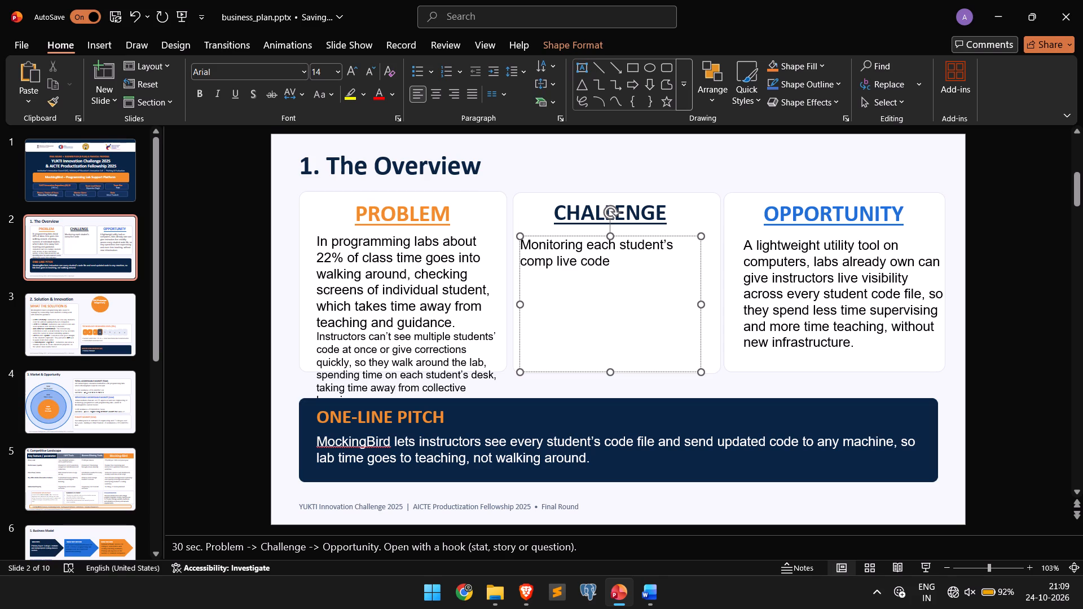
key("ctrl+BackSpace")
key("BackSpace")
key("ctrl+shift+Right")
key("ctrl+shift+Right")
key("BackSpace")
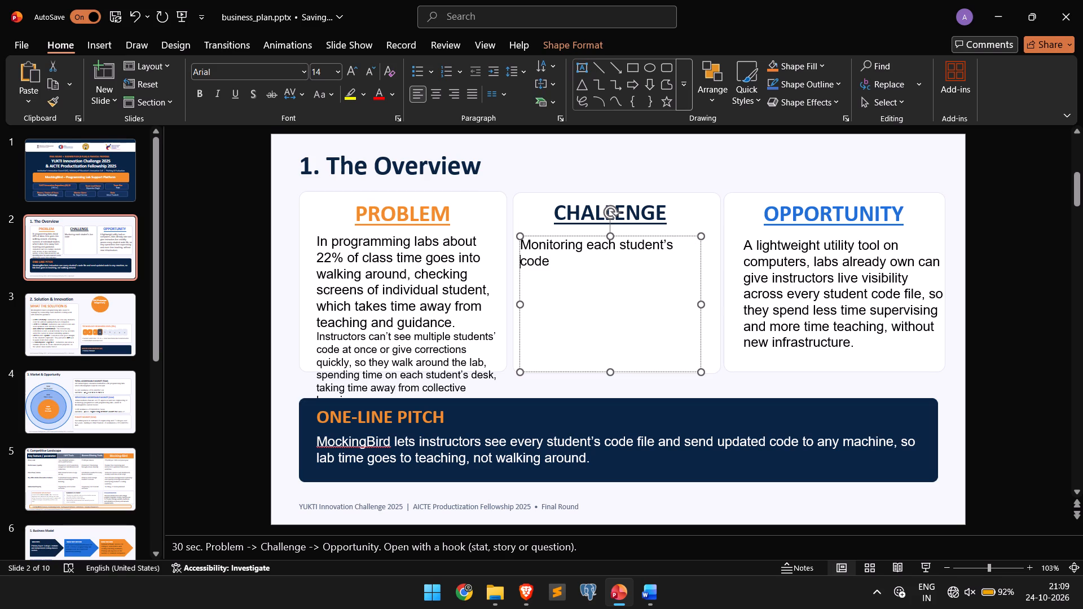
key("BackSpace")
key("space")
Complete the Challenge sentence with "in the lab and showing it to the instructor in real time.".
key("End")
type("in the lab and")
key("space")
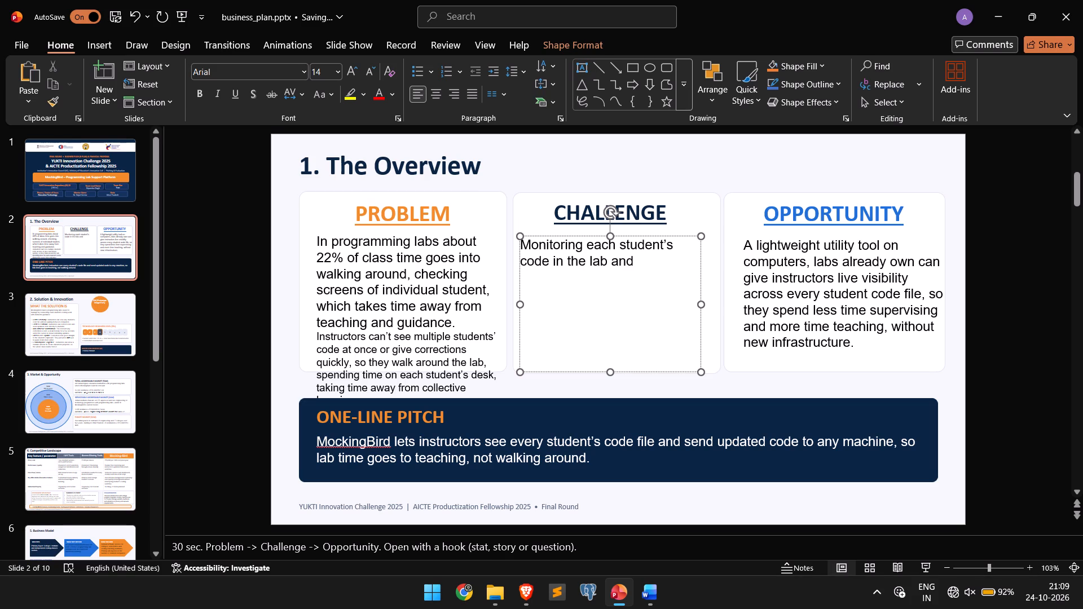
type("showing ittot")
key("BackSpace")
key("BackSpace")
key("ctrl+BackSpace")
type("it to the instructor in real time")
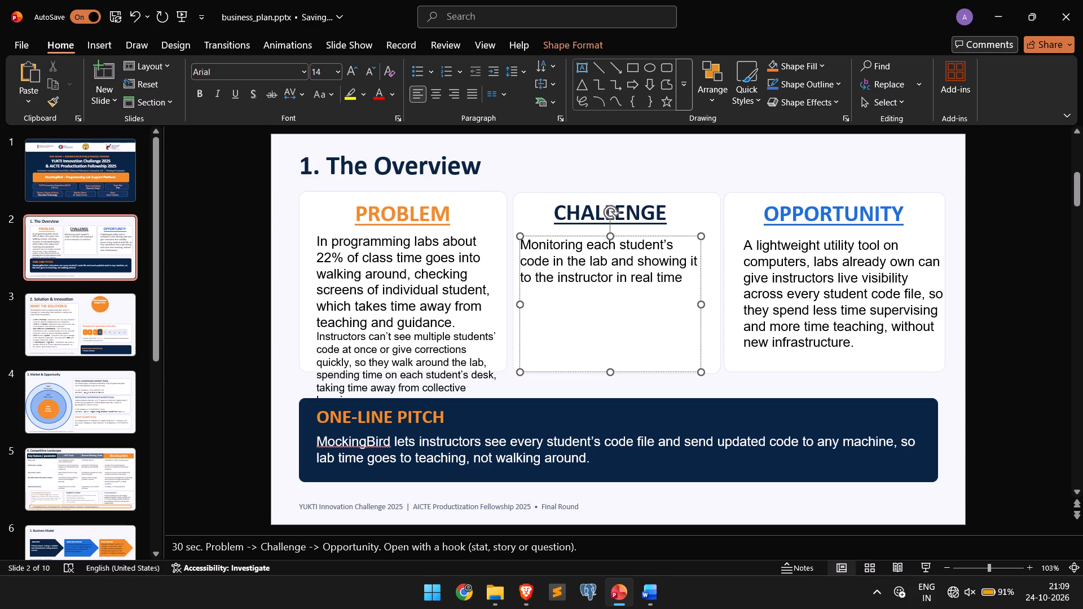
key("period")
Add a second Challenge paragraph reading "Giving corrections instanly without intrusiveness".
key("Return")
type("Giving")
key("space")
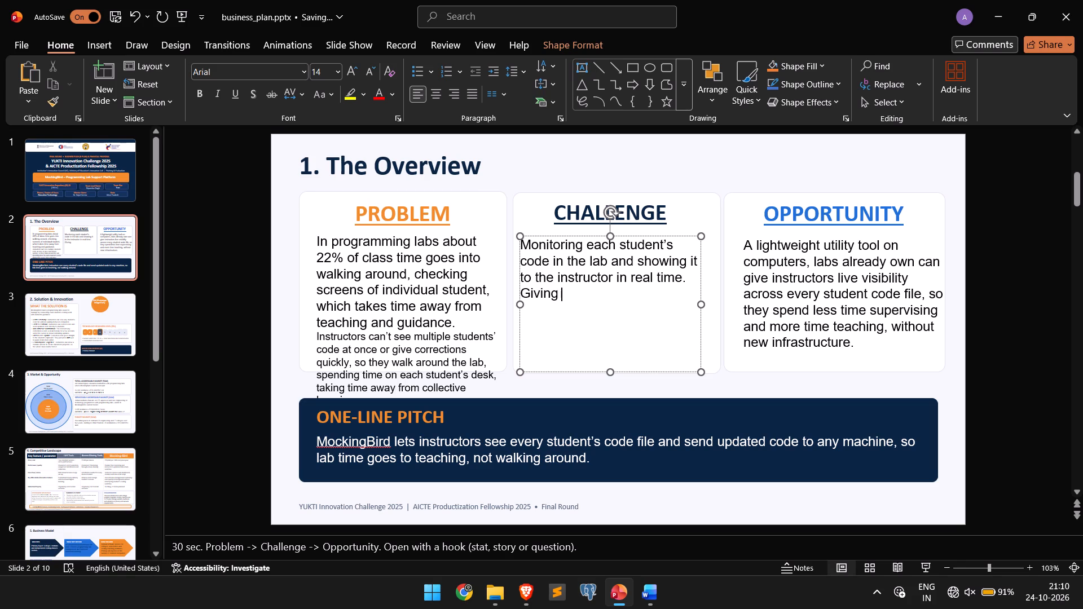
type("corrections")
key("space")
type("instanly wihtout")
key("space")
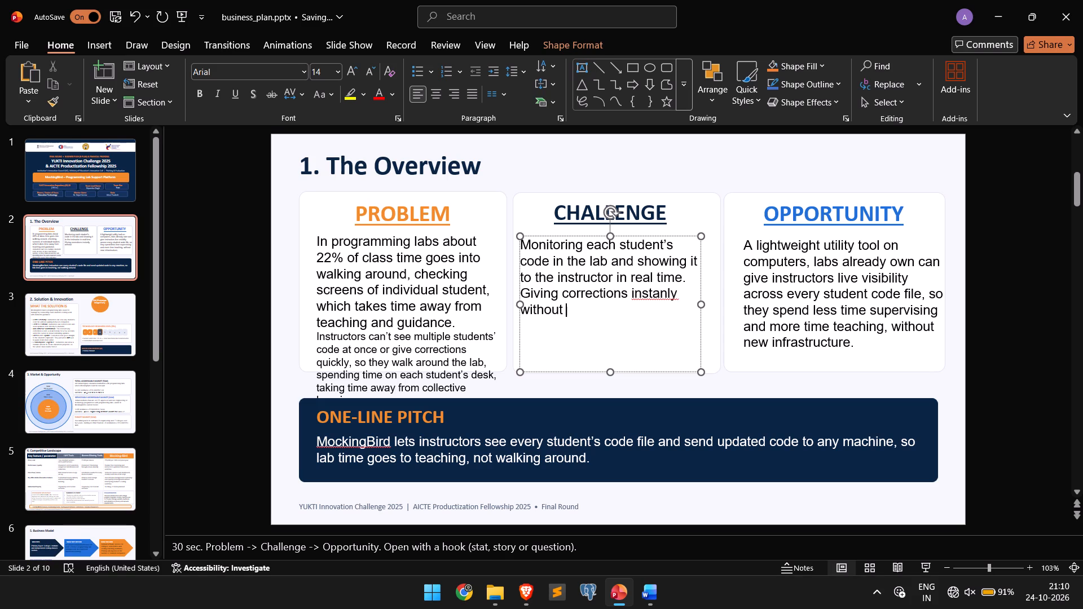
type("intrusiveness")
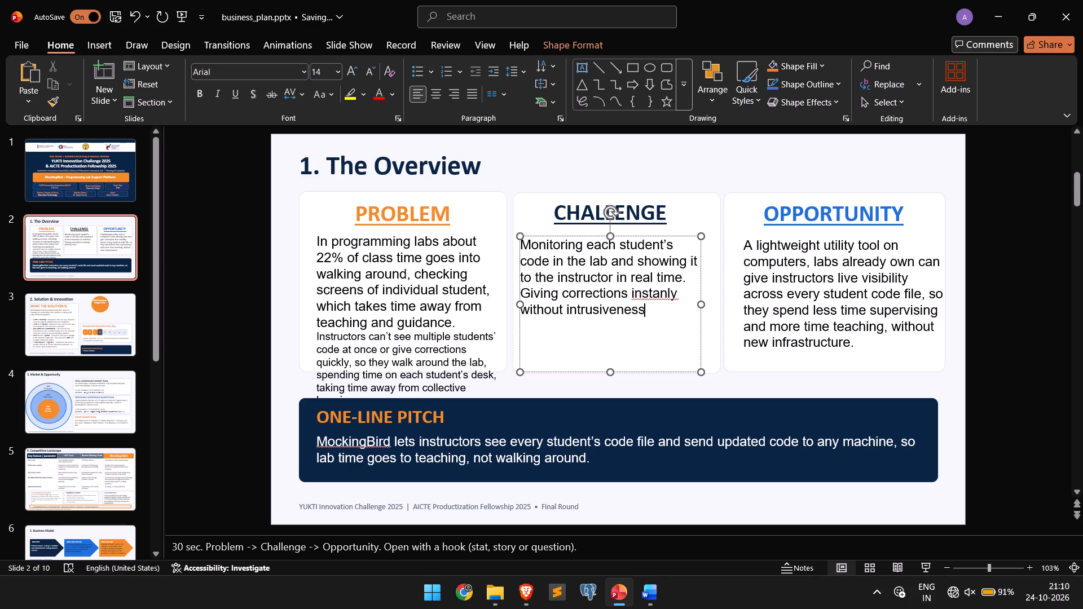
key("ctrl+BackSpace")
type("intr")
type("usiveness")
key("space")
Insert "Silently" at the start of the first Challenge sentence and make "monitoring" lowercase.
key("Up")
key("Up")
key("Up")
key("Up")
key("ctrl+Left")
key("ctrl+Left")
key("ctrl+Left")
type("Silently")
key("space")
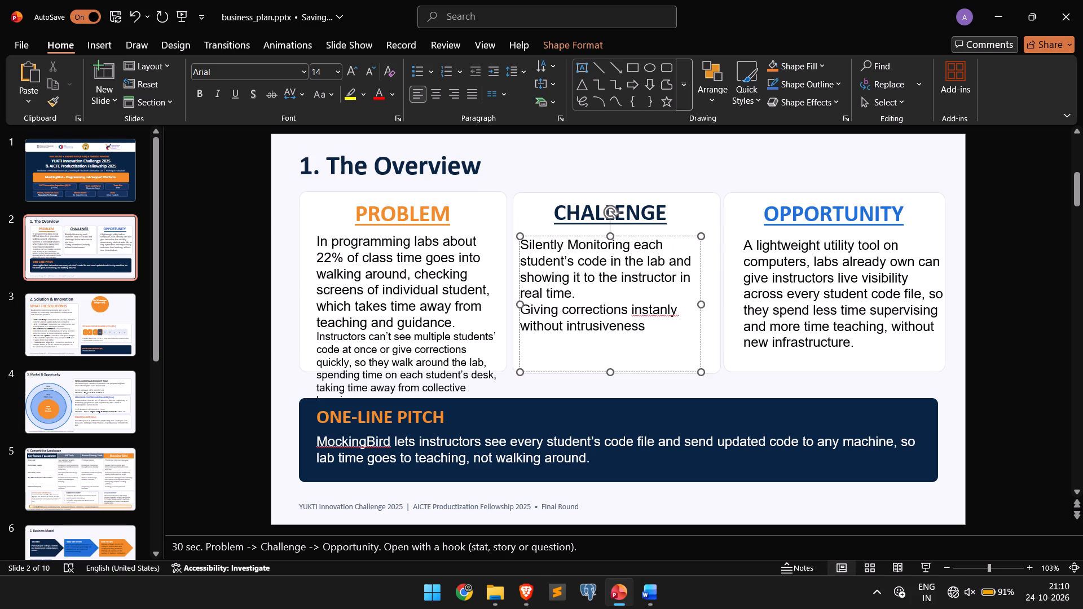
key("shift+Right")
key("m")
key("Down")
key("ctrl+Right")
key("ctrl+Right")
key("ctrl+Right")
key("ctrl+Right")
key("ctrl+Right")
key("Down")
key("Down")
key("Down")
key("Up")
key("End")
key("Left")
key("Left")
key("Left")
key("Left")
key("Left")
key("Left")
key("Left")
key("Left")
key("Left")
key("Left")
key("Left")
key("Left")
Insert a Challenge paragraph after "real time." reading "Giving instructor ability to correct the code and".
key("Up")
key("Return")
type("giving is")
key("BackSpace")
type("nstructor")
key("space")
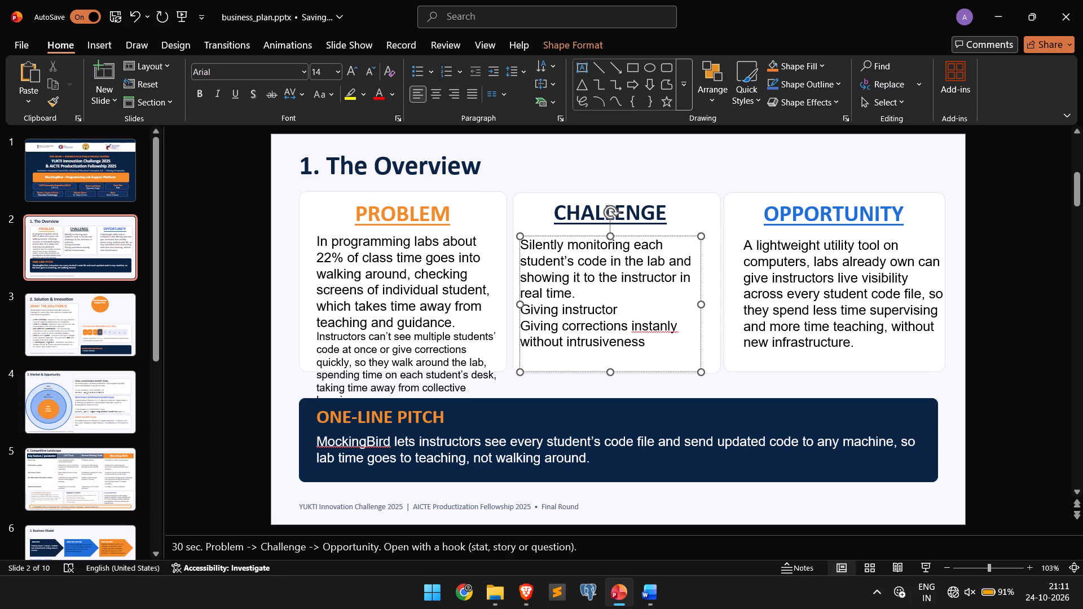
type("ability")
key("space")
type("to correct the code")
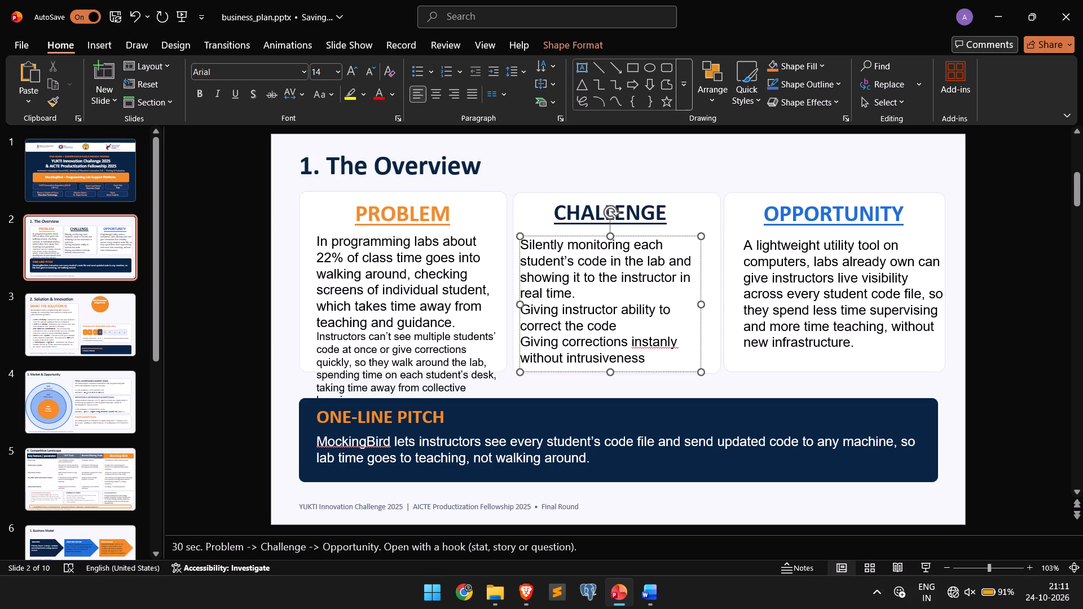
key("space")
type("and student")
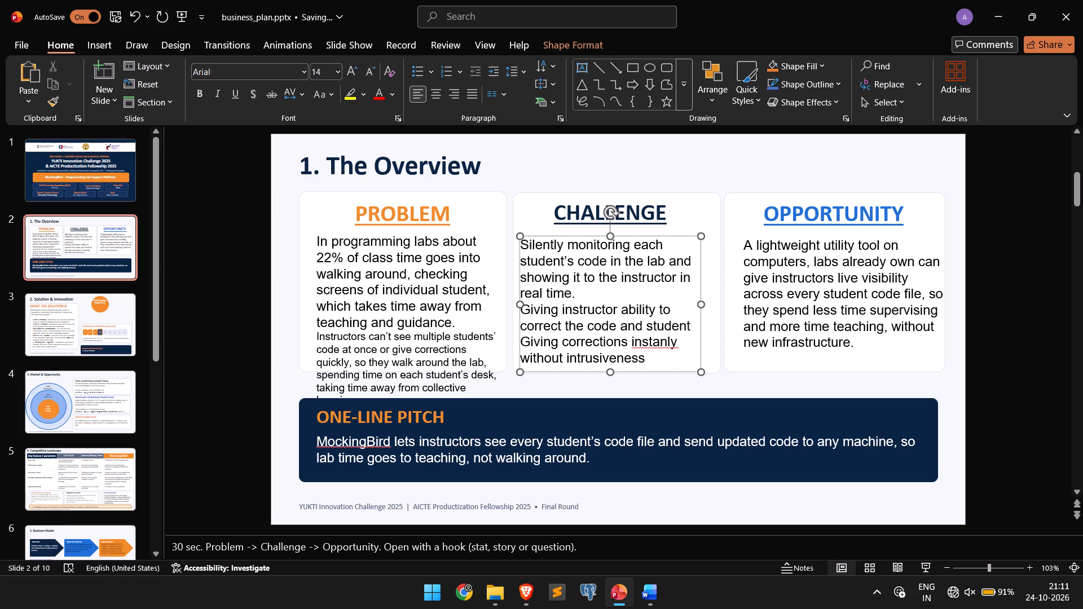
key("ctrl+BackSpace")
Delete "Giving corrections instanly" so that "without intrusiveness" directly follows "correct the code and" in the Challenge text.
key("shift+Page_Down")
key("shift+Down")
key("shift+End")
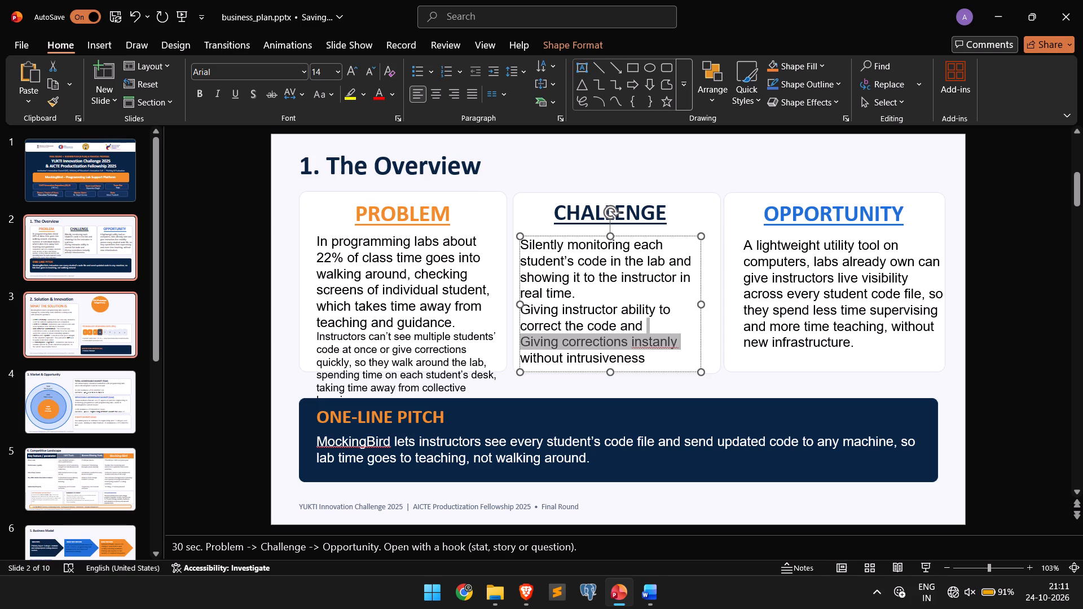
key("BackSpace")
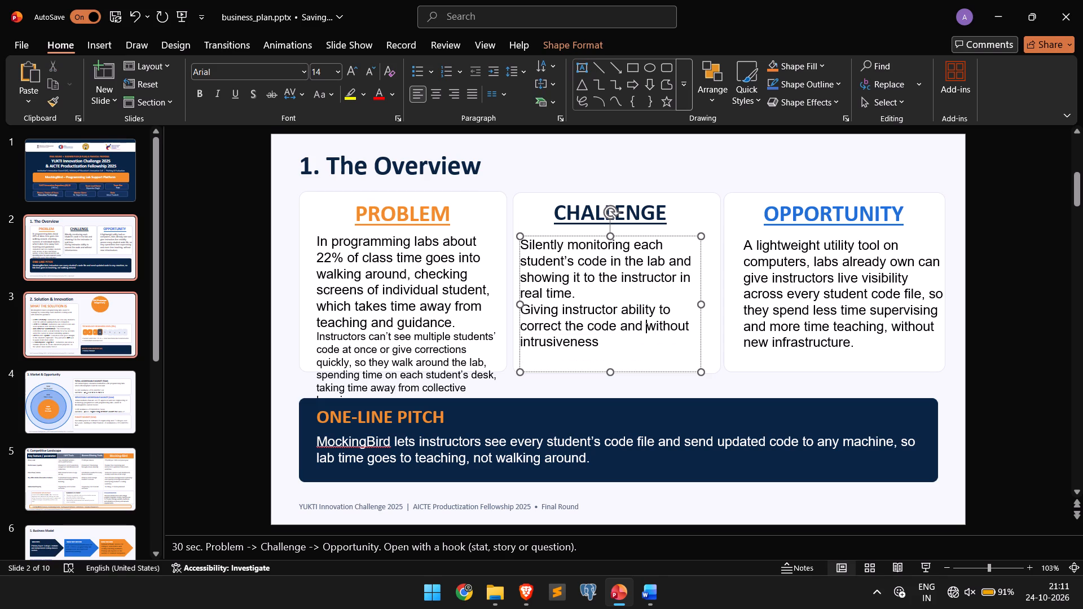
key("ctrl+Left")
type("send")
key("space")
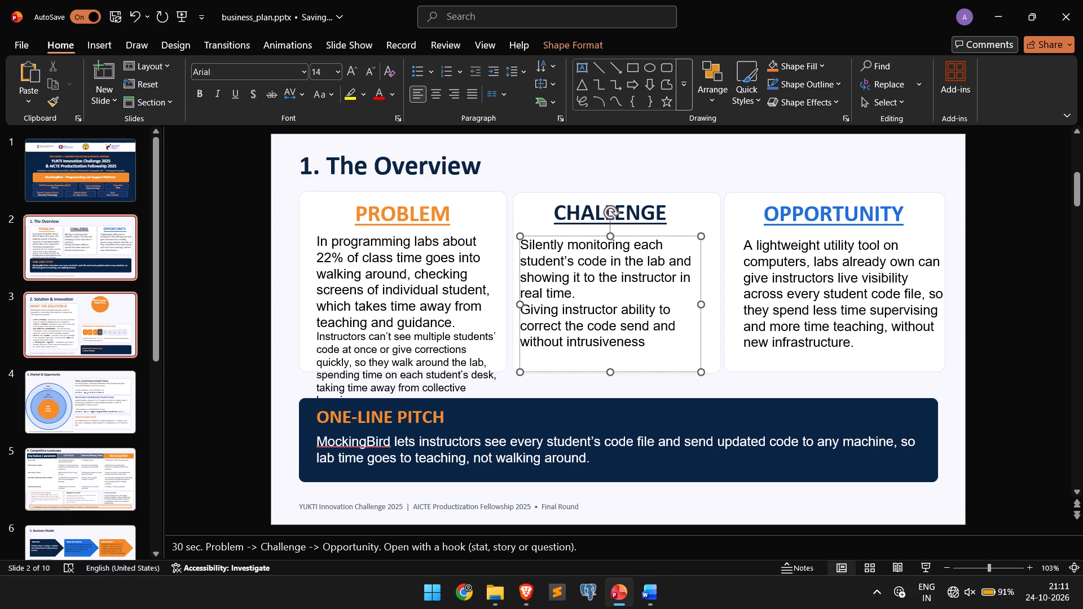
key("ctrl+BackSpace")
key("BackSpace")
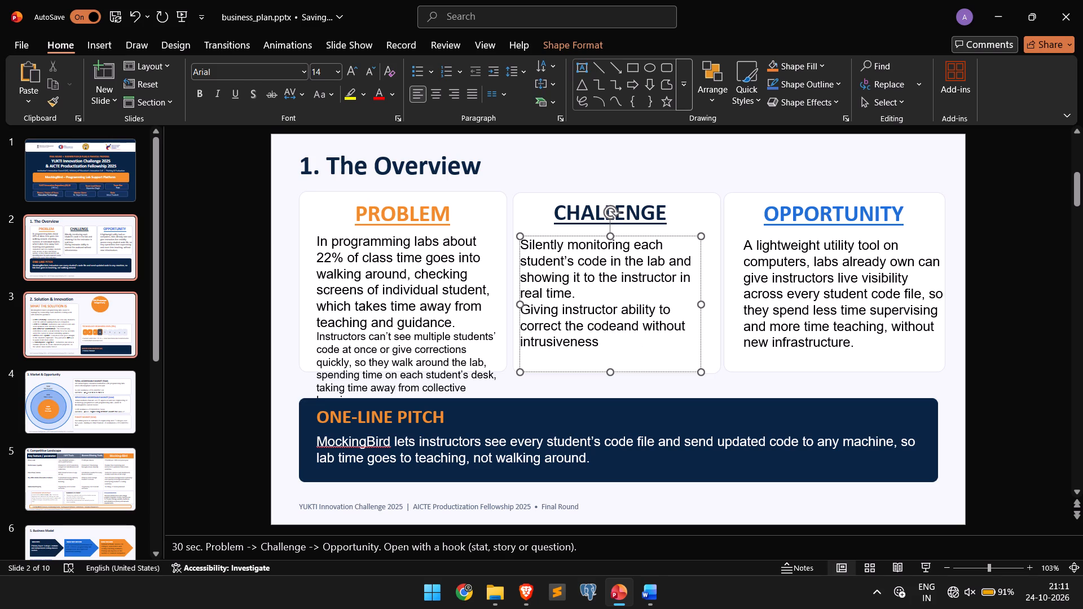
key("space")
Insert "it being alerted without leaving the work space" after "correct the code and" in the second Challenge paragraph.
key("ctrl+Right")
type("it being")
key("space")
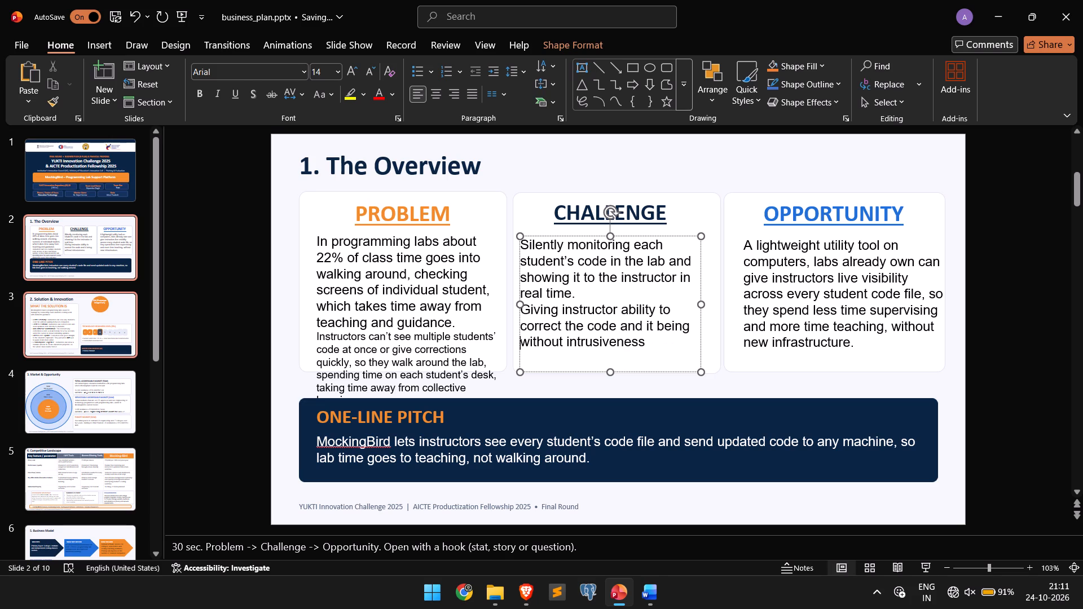
type("alerted")
key("space")
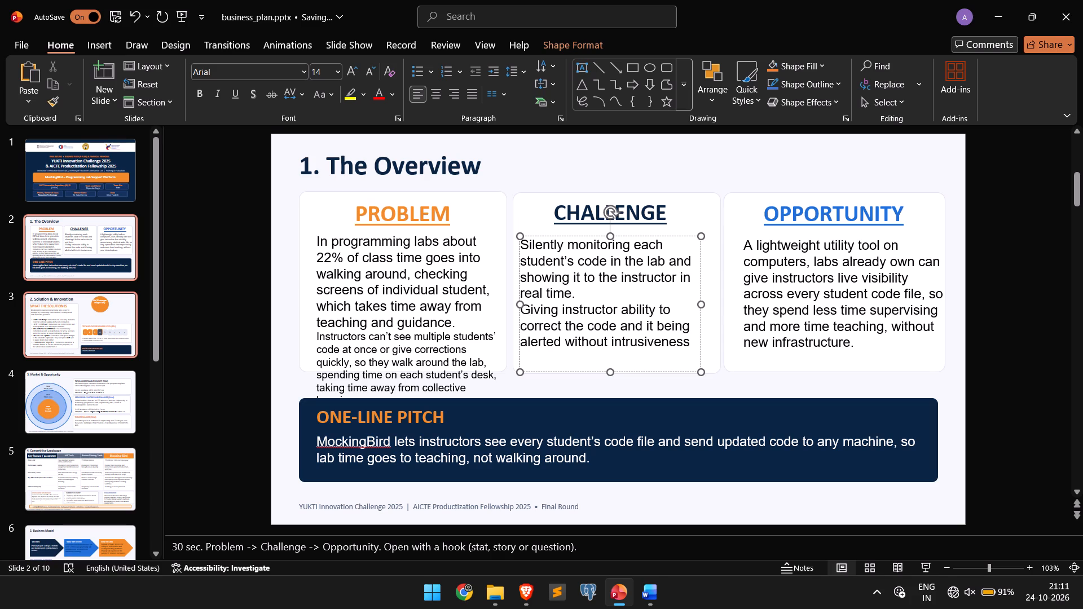
type("wihtout leaving the work space")
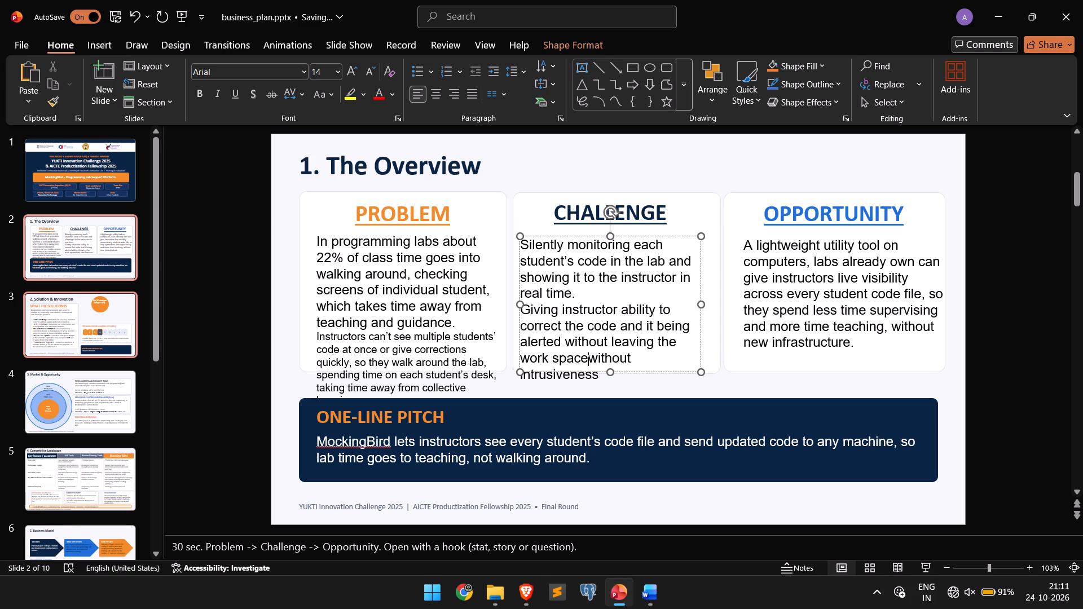
Replace the trailing "without intrusiveness" in the second Challenge paragraph with a period after "work space".
key("shift+Down")
key("shift+End")
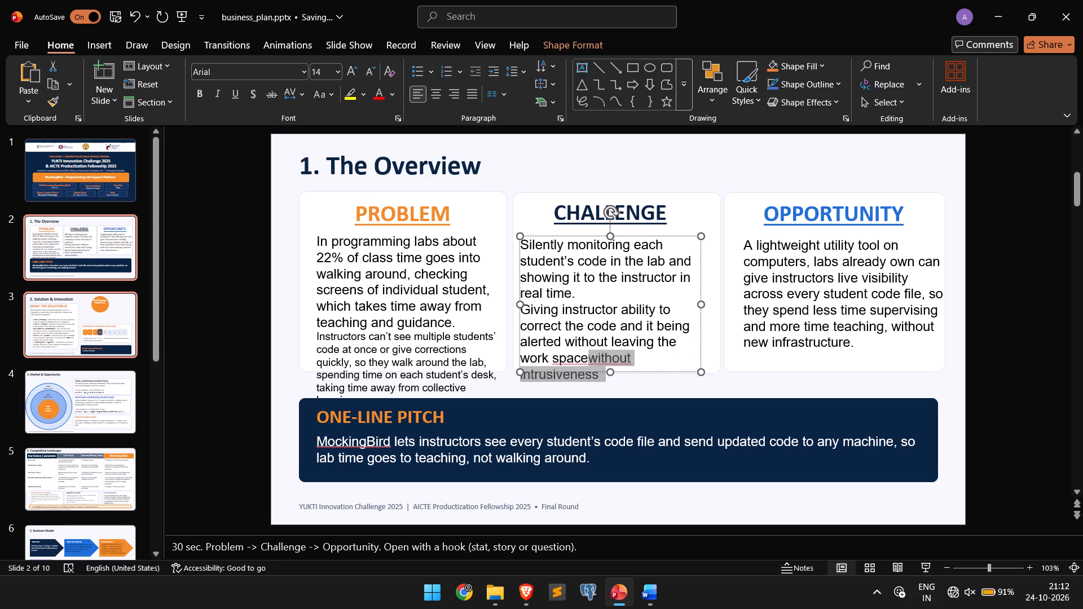
key("BackSpace")
key("period")
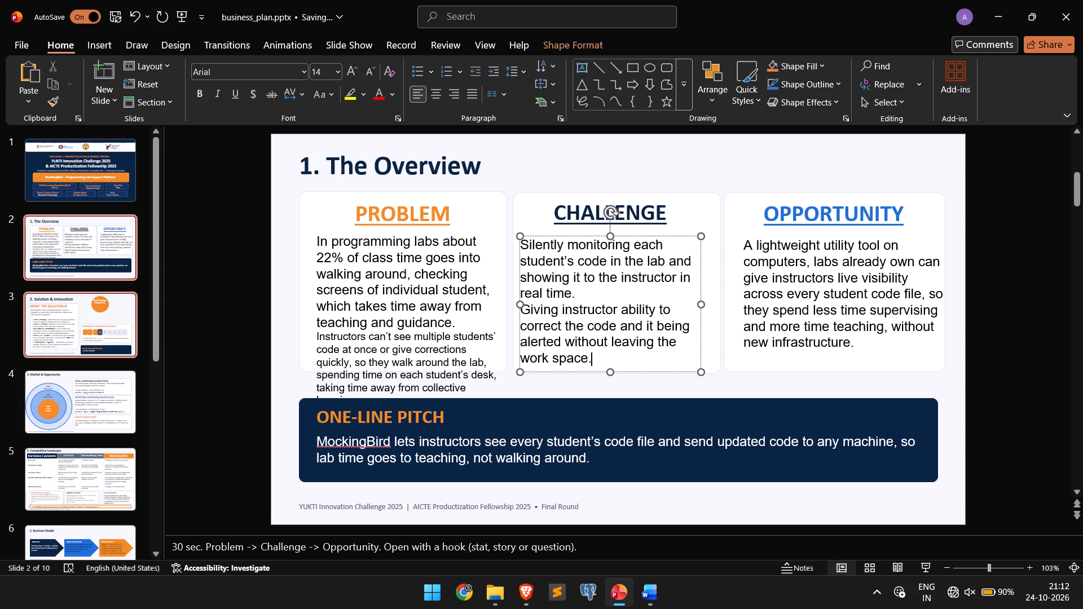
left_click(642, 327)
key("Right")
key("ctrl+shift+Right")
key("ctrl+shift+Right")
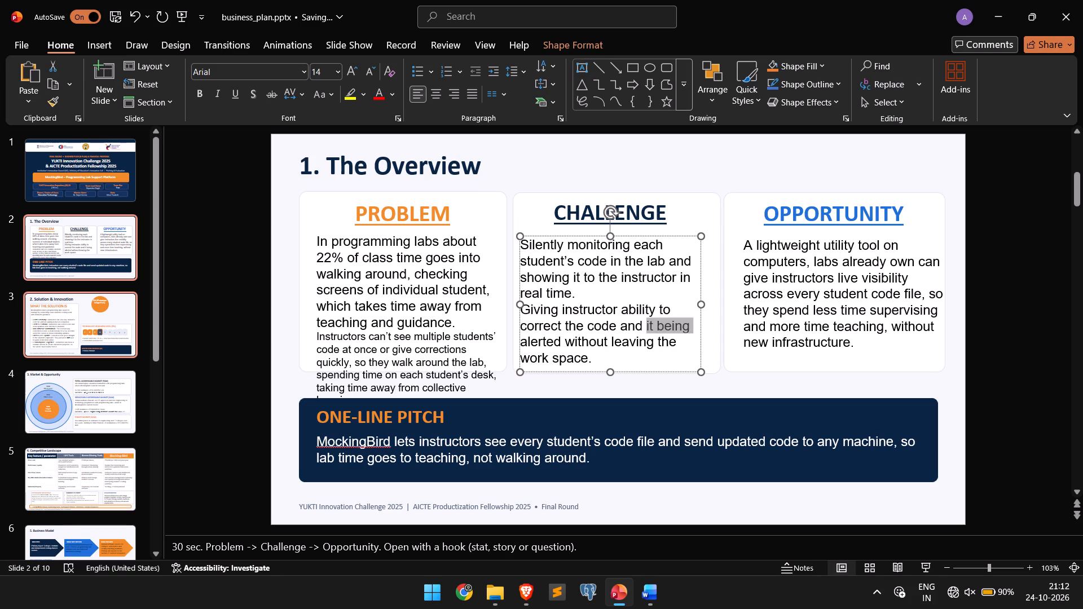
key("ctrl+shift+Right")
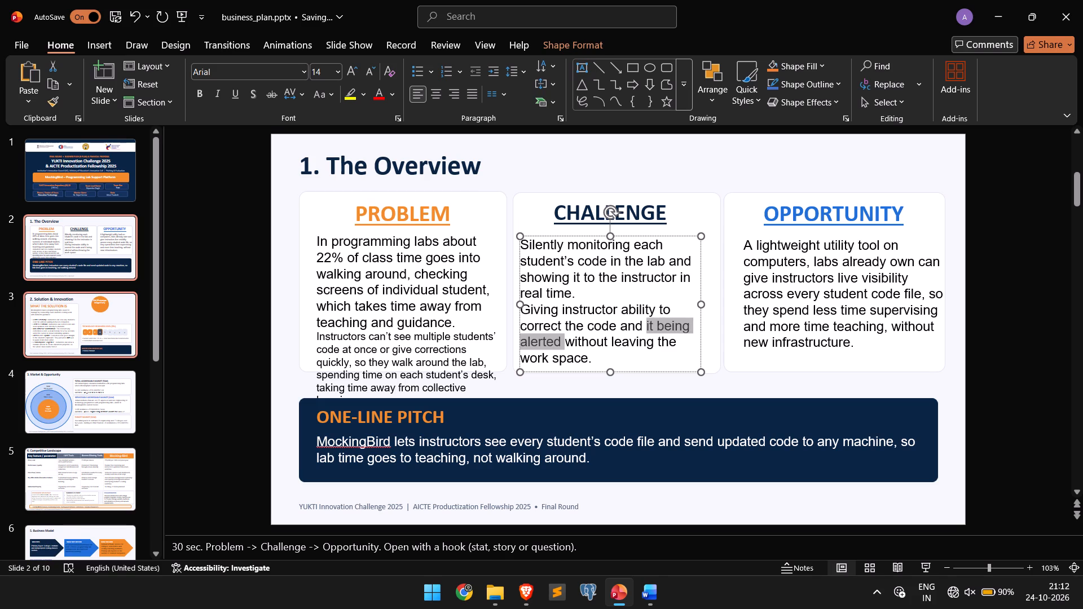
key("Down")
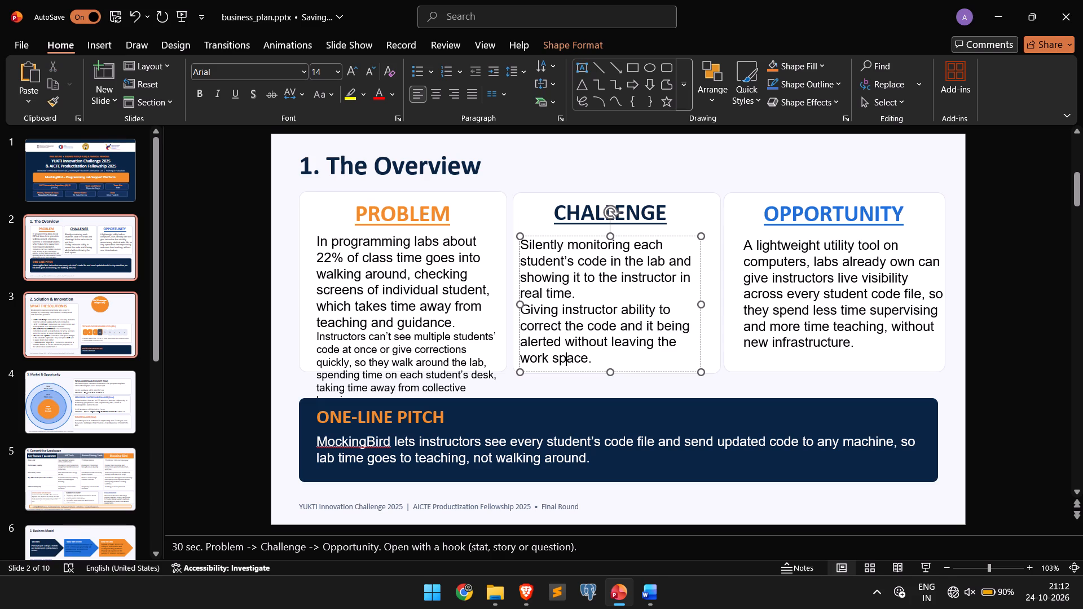
Insert "them" between "without" and "leaving" in the second Challenge paragraph.
key("Up")
key("ctrl+Right")
type("them")
key("space")
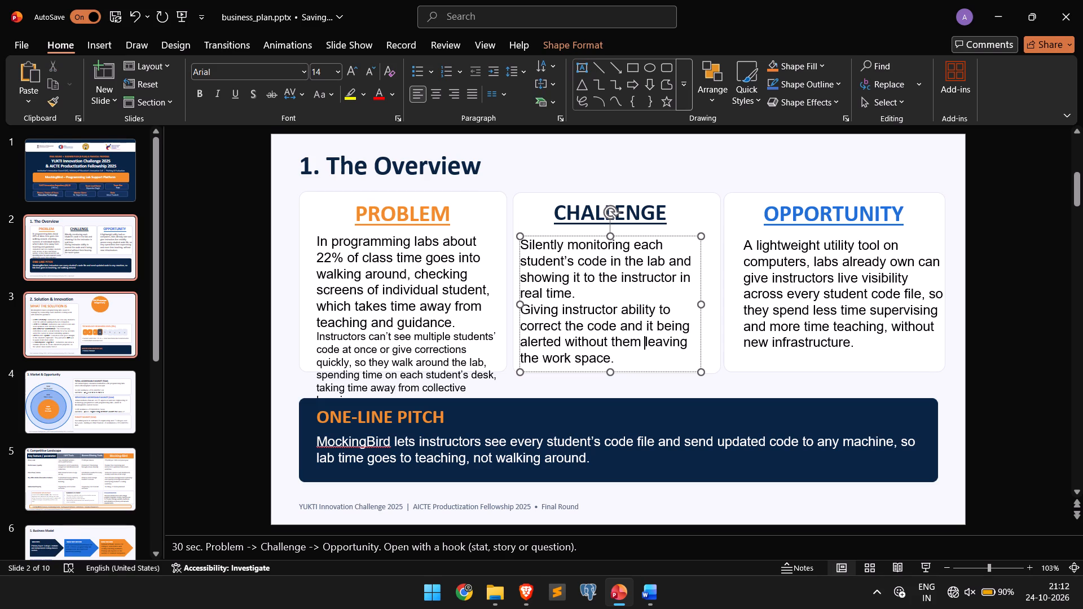
Replace "it being alerted" with "alerting students" in the second Challenge paragraph.
key("Left")
key("ctrl+Left")
key("ctrl+Left")
key("Left")
key("shift+Up")
key("ctrl+shift+Right")
key("ctrl+shift+Right")
key("ctrl+shift+Right")
key("ctrl+shift+Right")
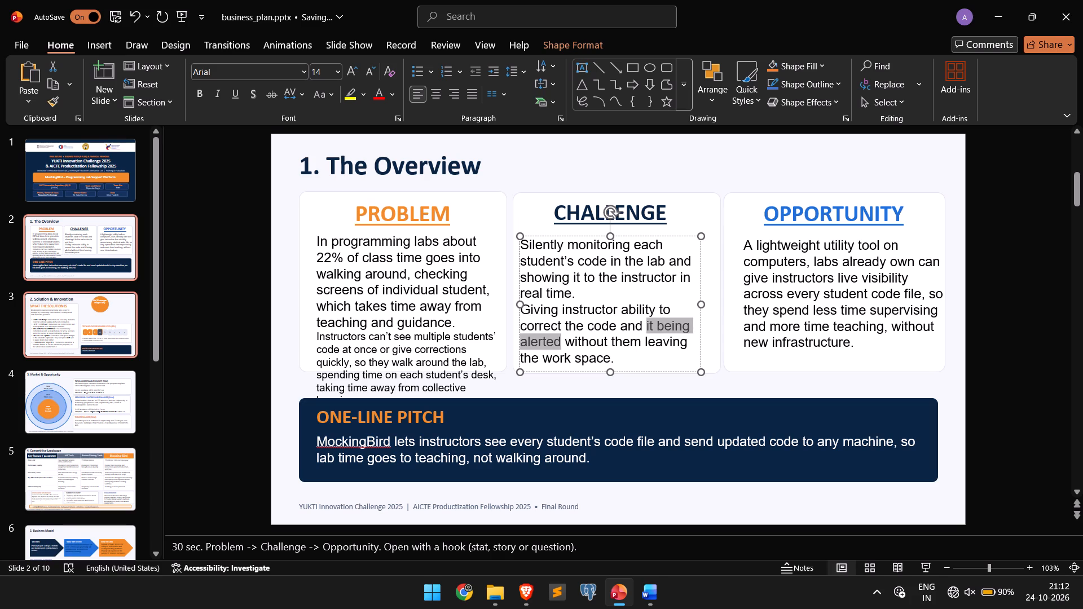
type("alerting")
key("space")
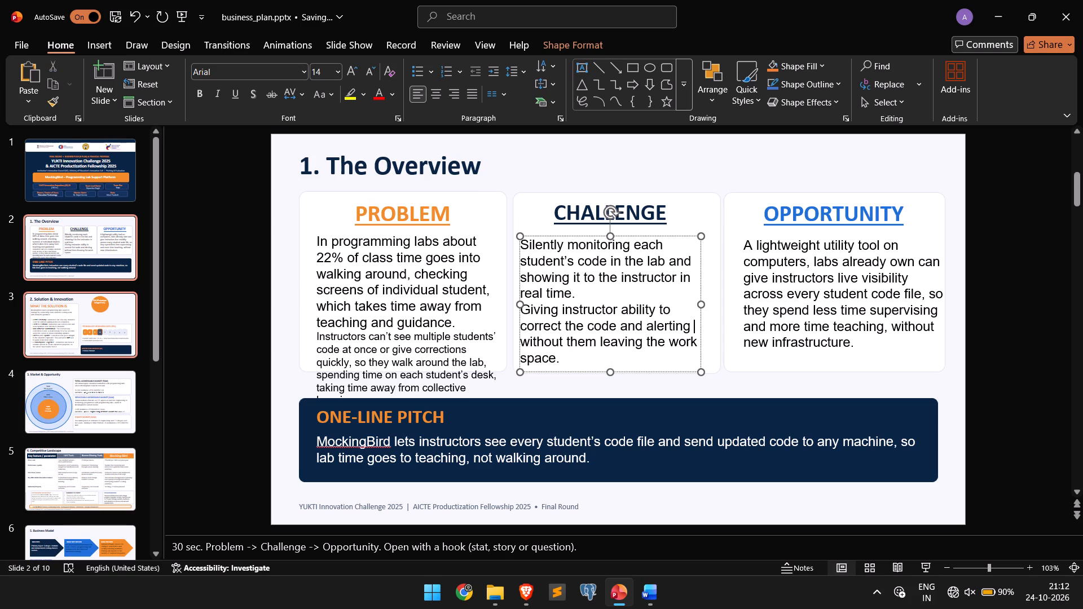
type("students")
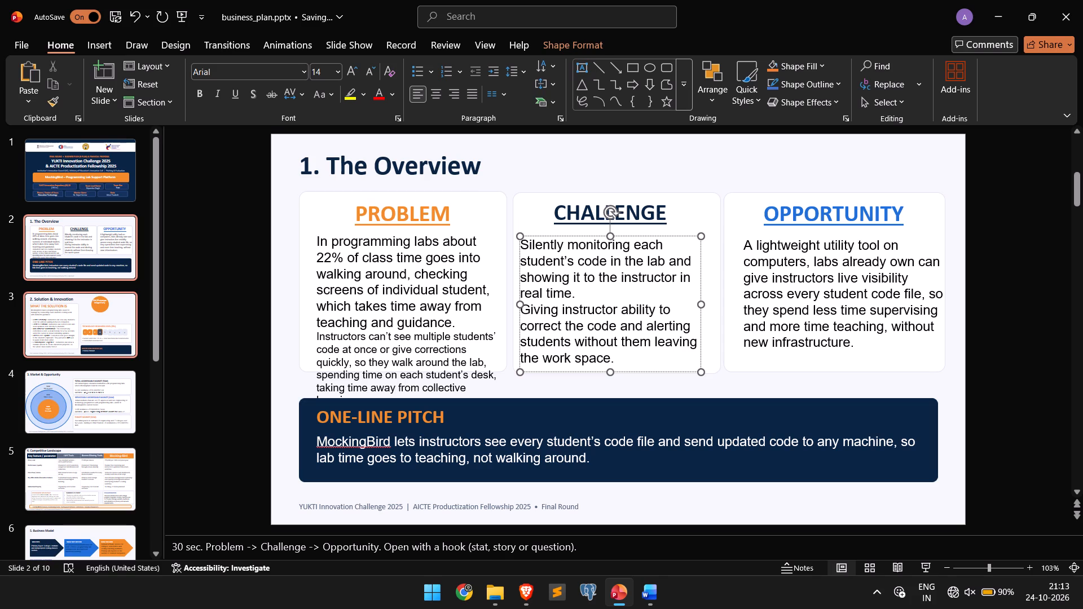
Delete "leaving the work space" from the end of the second Challenge paragraph, keeping the final period.
key("Down")
key("End")
key("Left")
key("shift+Home")
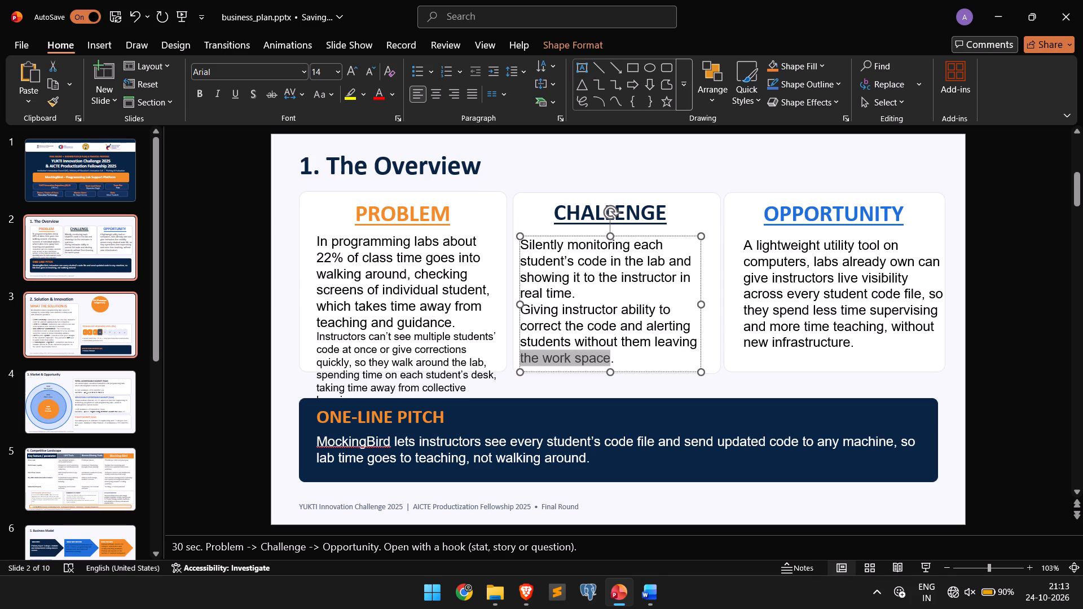
key("BackSpace")
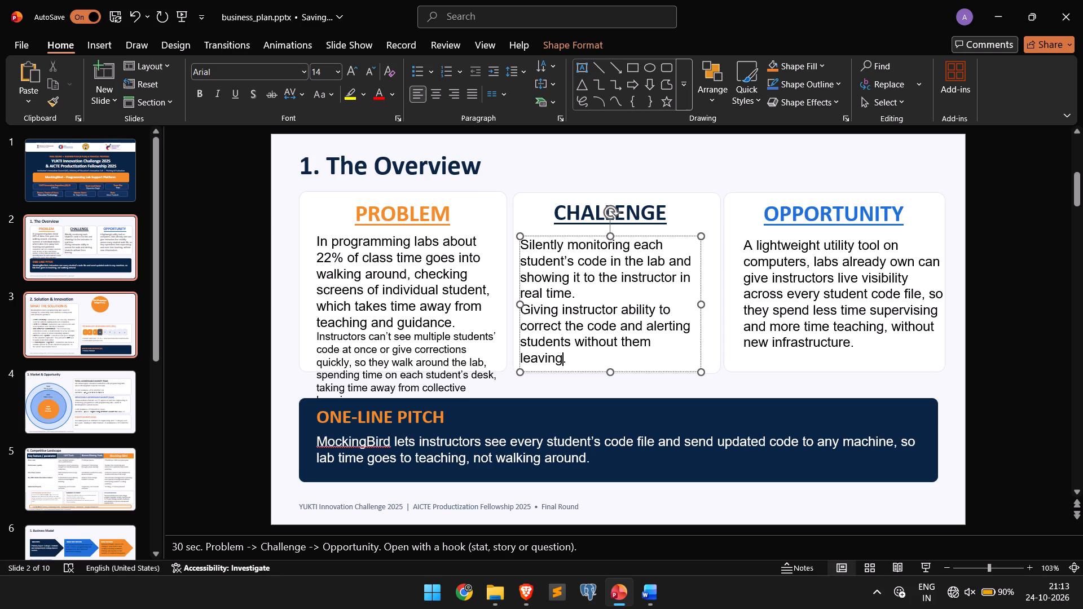
key("ctrl+BackSpace")
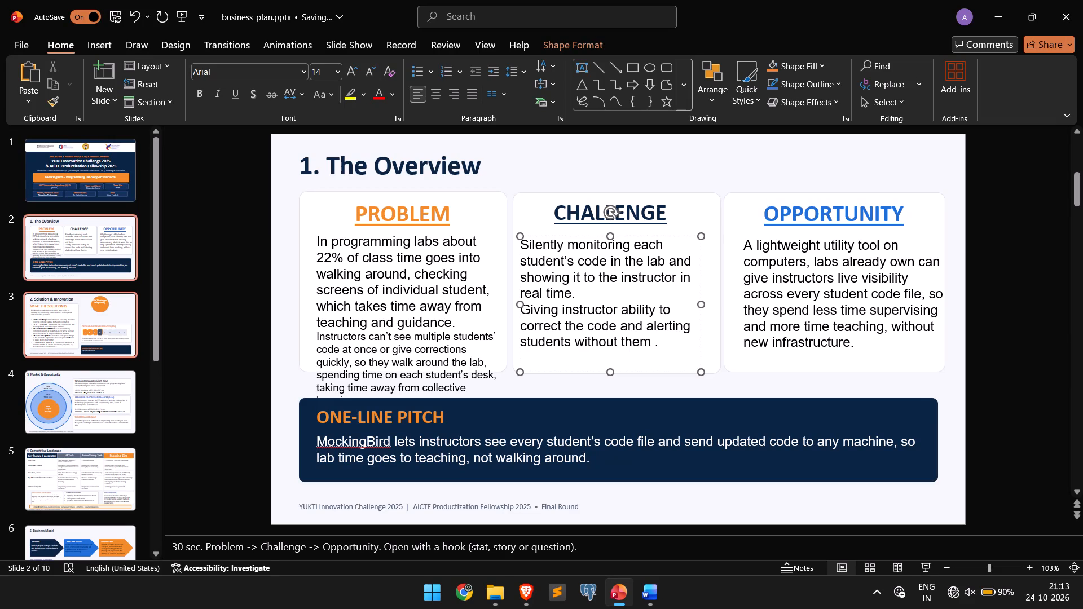
Insert "with the updates" before "without them" in the second Challenge paragraph.
key("ctrl+Left")
key("ctrl+Left")
type("with the updates")
key("space")
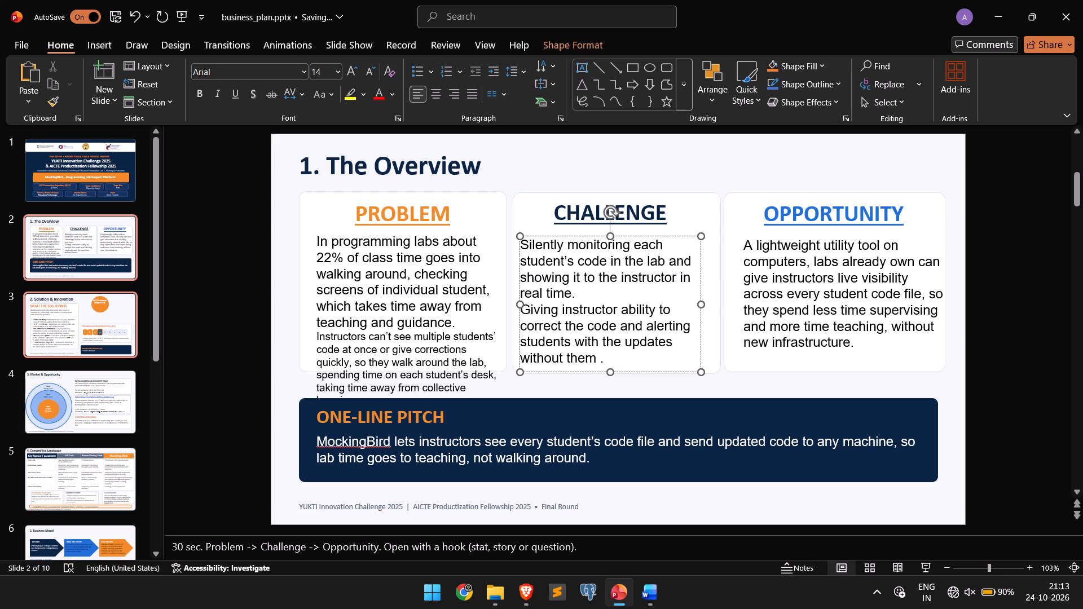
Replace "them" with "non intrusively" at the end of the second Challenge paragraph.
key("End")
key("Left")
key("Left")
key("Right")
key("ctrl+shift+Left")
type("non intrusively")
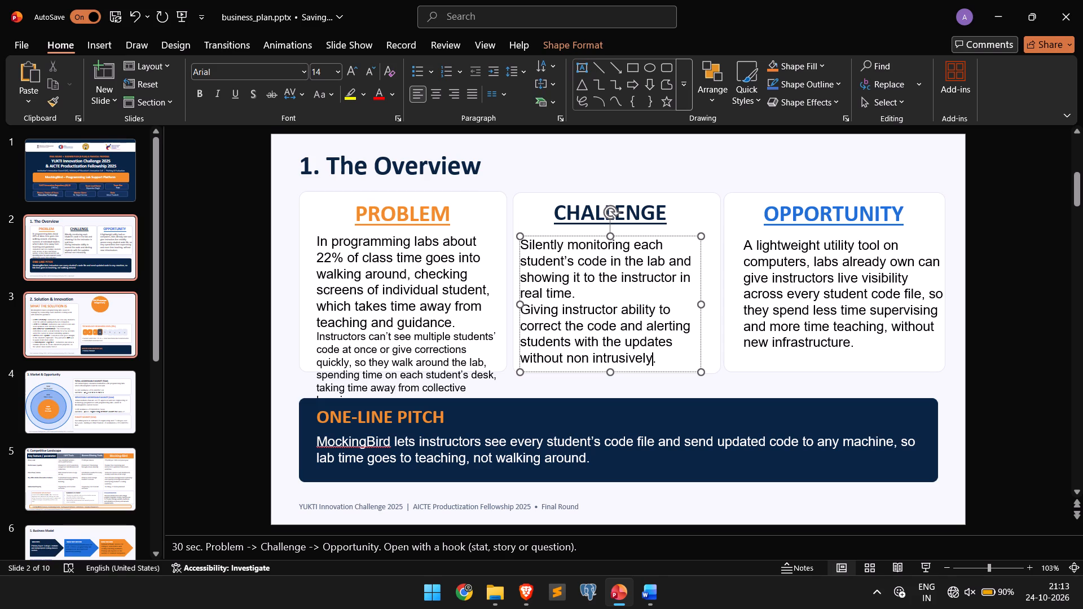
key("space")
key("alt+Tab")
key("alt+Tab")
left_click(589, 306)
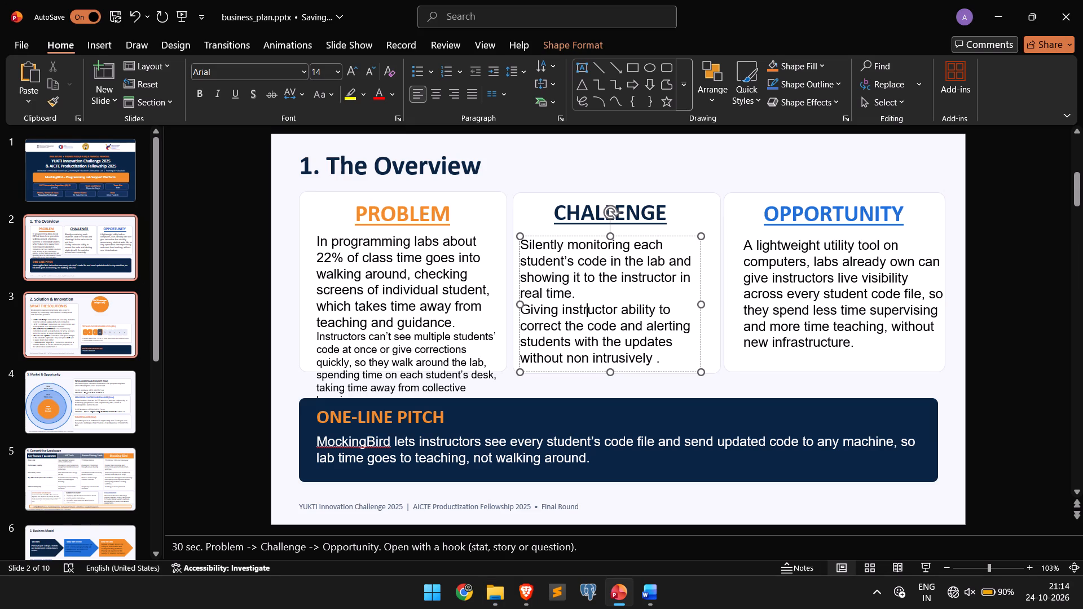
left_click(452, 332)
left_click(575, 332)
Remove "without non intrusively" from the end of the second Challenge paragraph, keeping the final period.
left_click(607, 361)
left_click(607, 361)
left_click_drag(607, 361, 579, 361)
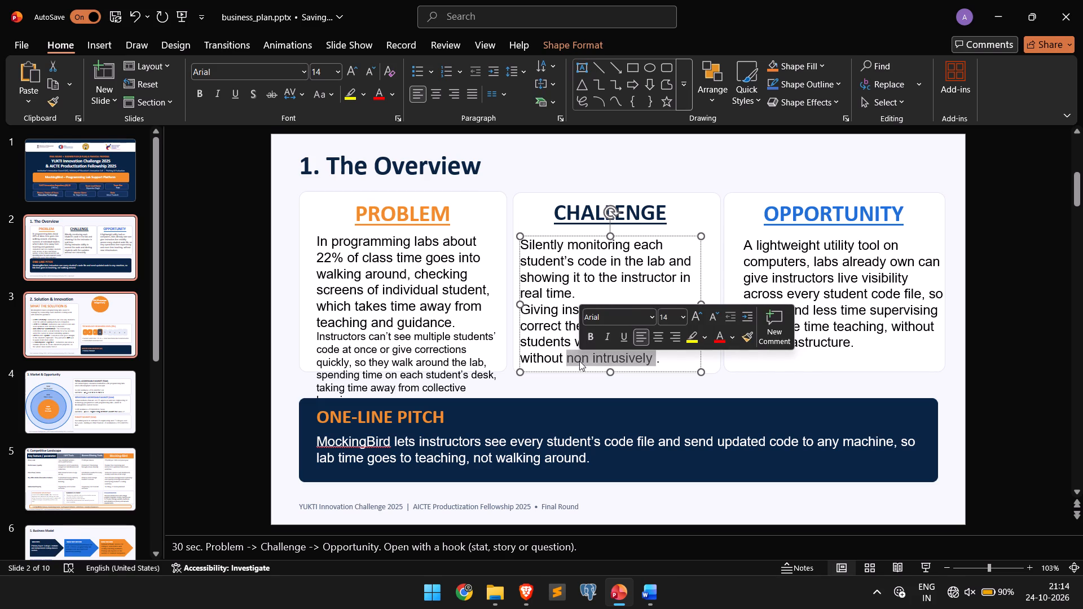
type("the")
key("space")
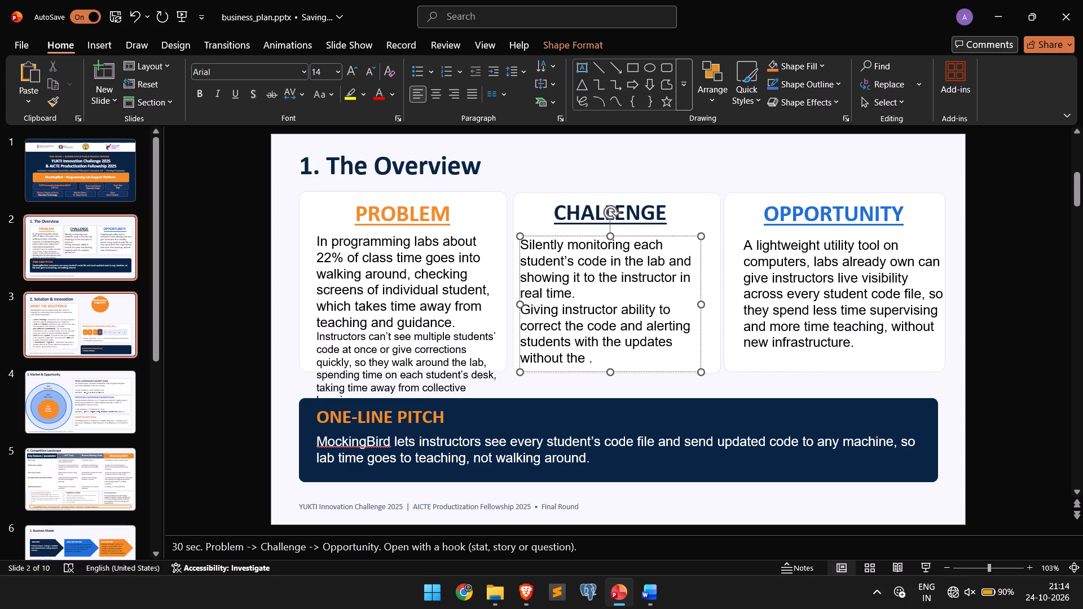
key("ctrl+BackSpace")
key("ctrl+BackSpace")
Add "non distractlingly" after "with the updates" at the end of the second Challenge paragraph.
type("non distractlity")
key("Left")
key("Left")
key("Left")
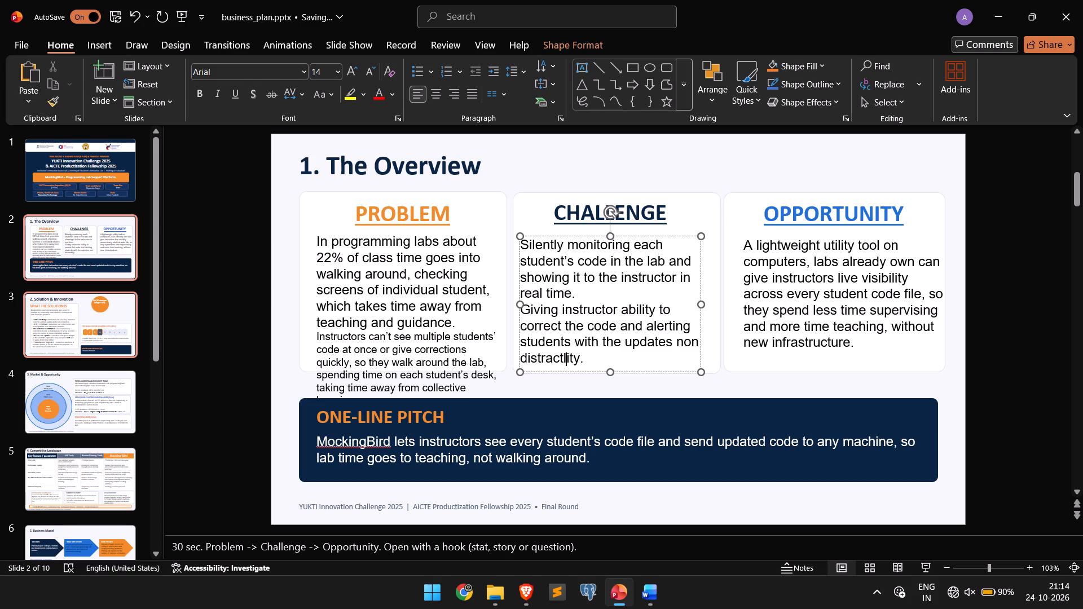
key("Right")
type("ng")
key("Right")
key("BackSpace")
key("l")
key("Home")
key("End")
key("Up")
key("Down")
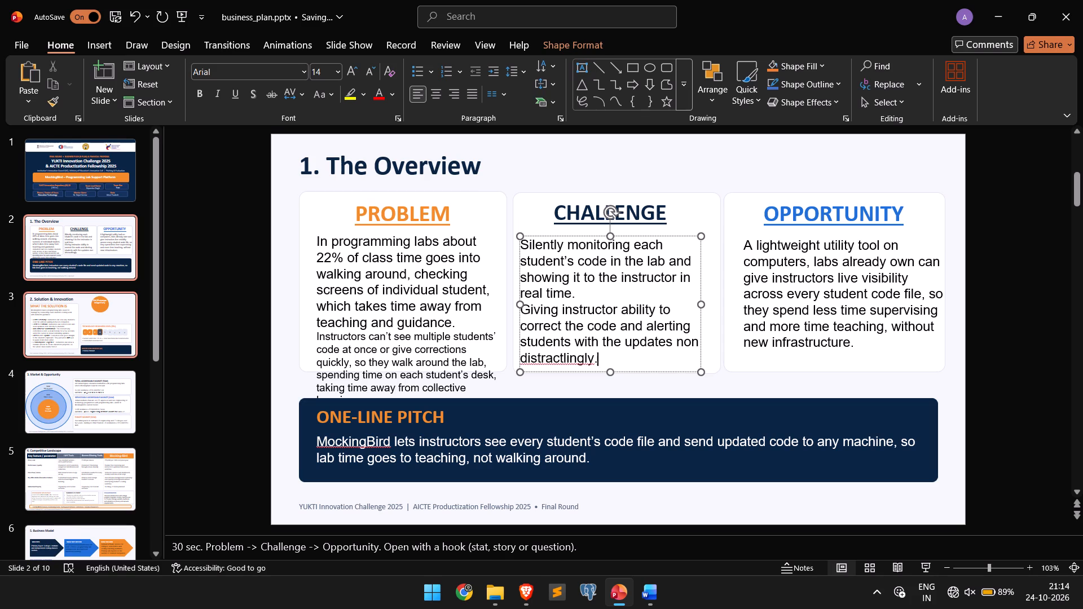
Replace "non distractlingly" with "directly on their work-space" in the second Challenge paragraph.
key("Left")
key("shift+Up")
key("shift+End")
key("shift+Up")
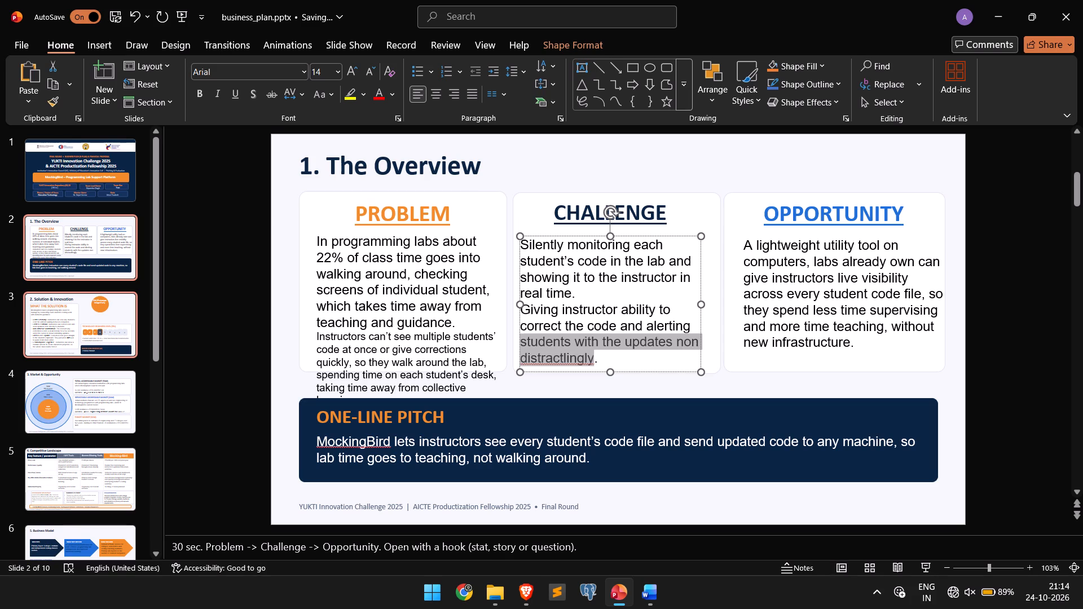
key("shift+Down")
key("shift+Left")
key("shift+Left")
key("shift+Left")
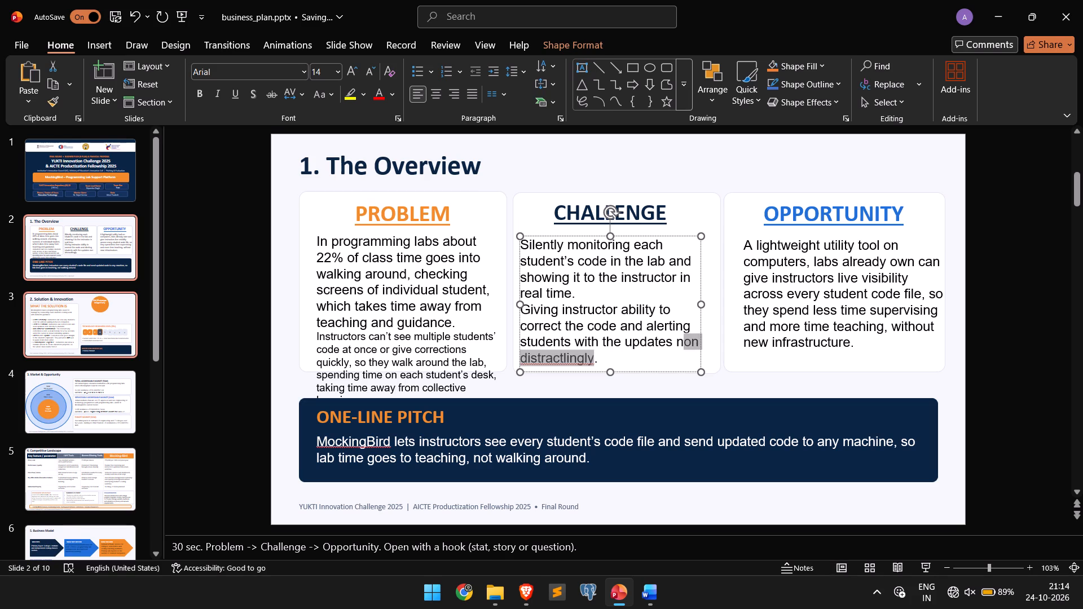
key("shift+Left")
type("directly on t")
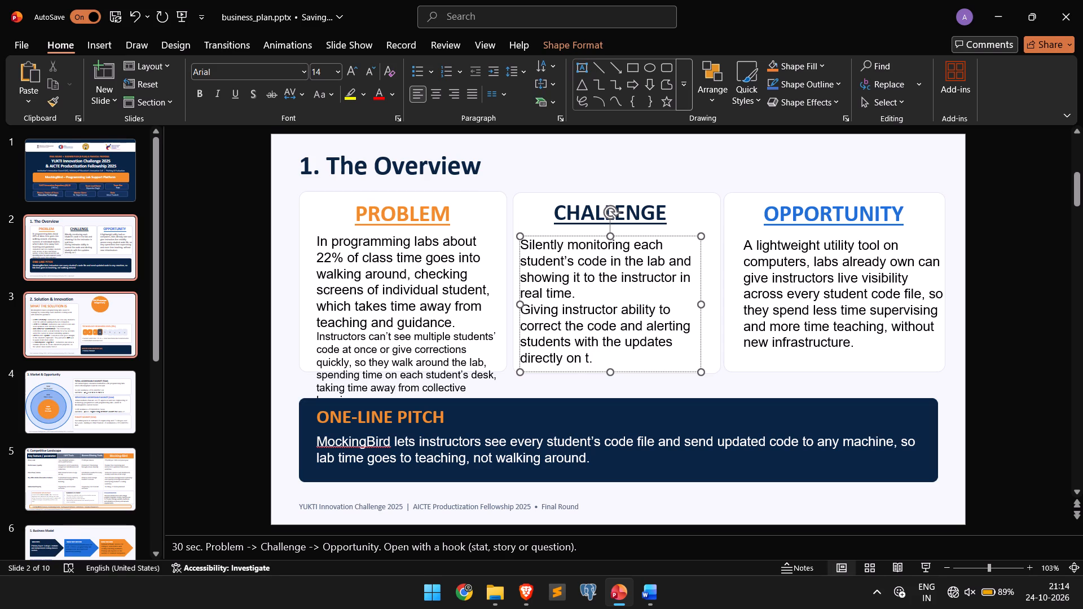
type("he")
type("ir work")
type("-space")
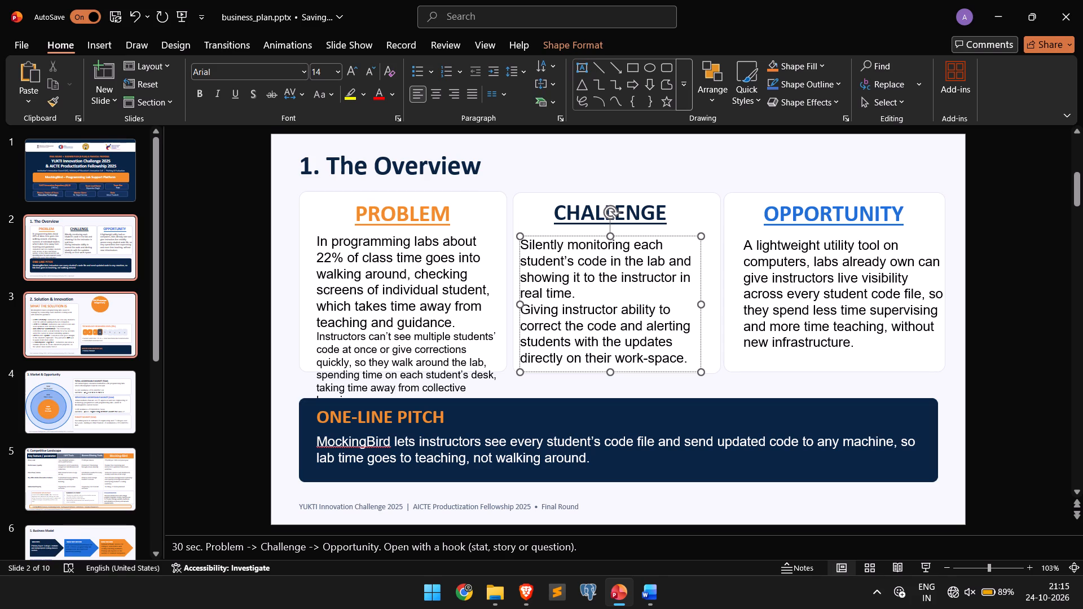
Replace the last line of the second Challenge paragraph with "without leaving their editor.".
key("ctrl+Left")
key("ctrl+Left")
key("ctrl+Right")
key("Home")
key("Up")
key("Right")
key("Down")
key("Left")
key("shift+End")
key("BackSpace")
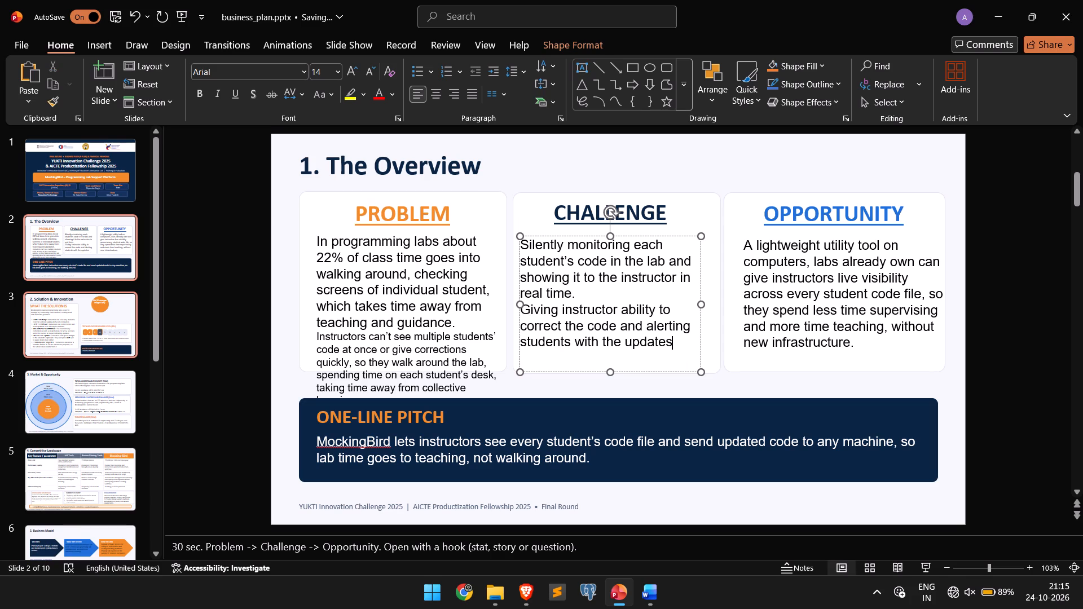
key("space")
type("wihtout leaving their editor")
key("period")
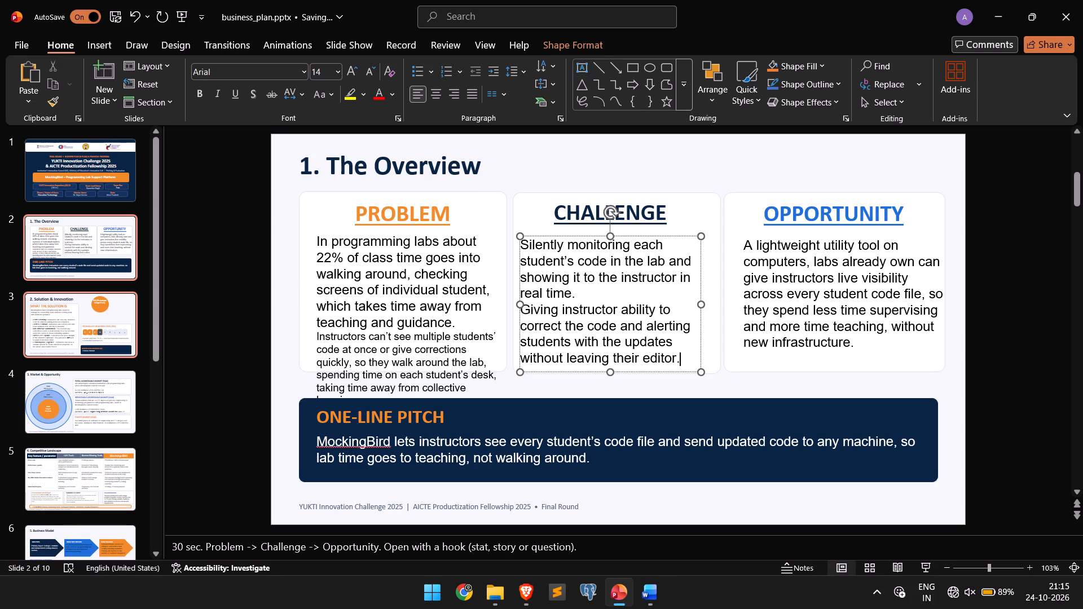
Save the presentation.
left_click(465, 250)
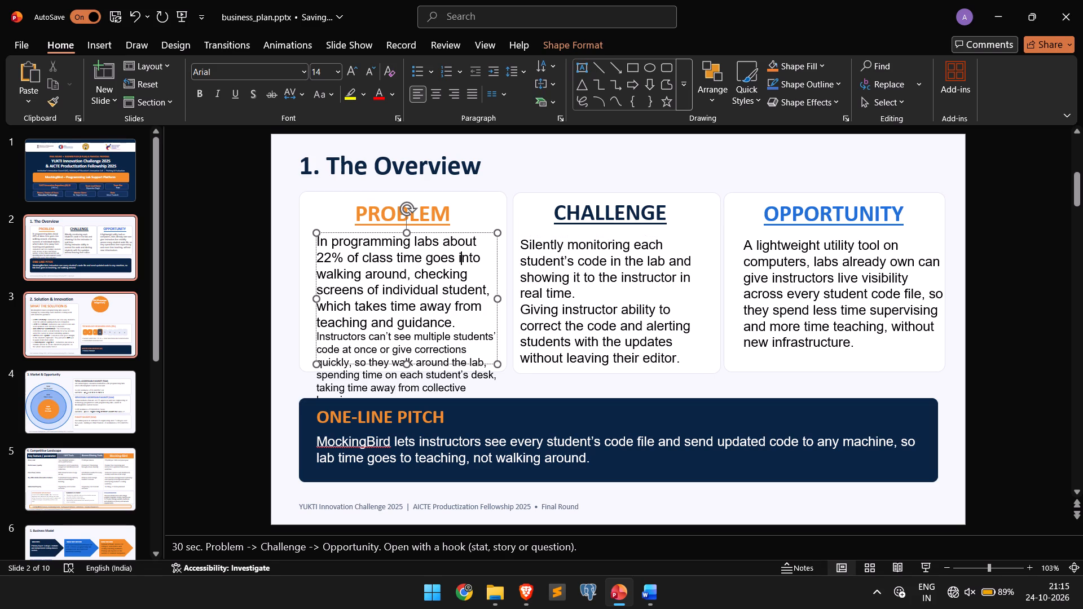
key("ctrl+s")
Insert "them" between "without" and "leaving" in the second Challenge paragraph and save the presentation.
left_click(573, 359)
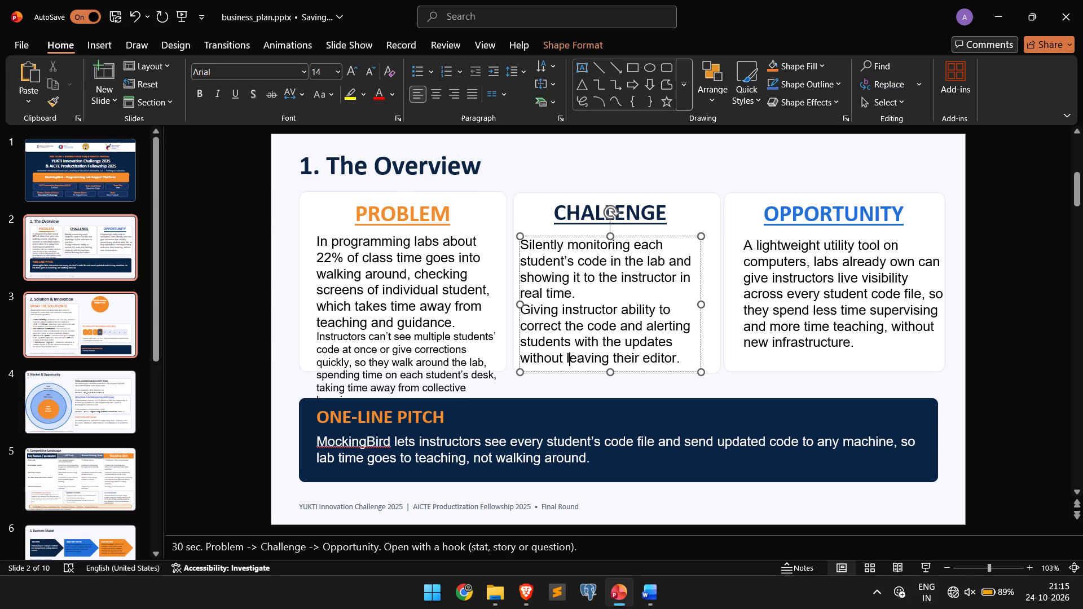
key("Left")
type("them")
key("space")
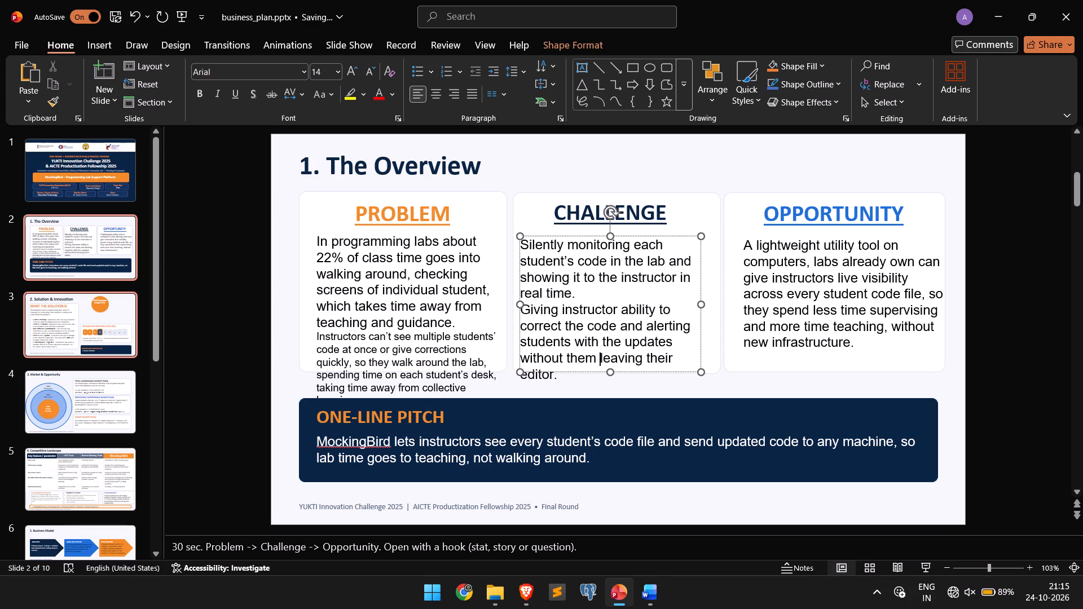
key("ctrl+s")
Extend the lower edge of the Challenge text box downward so that it encloses its last line.
left_click_drag(609, 371, 607, 374)
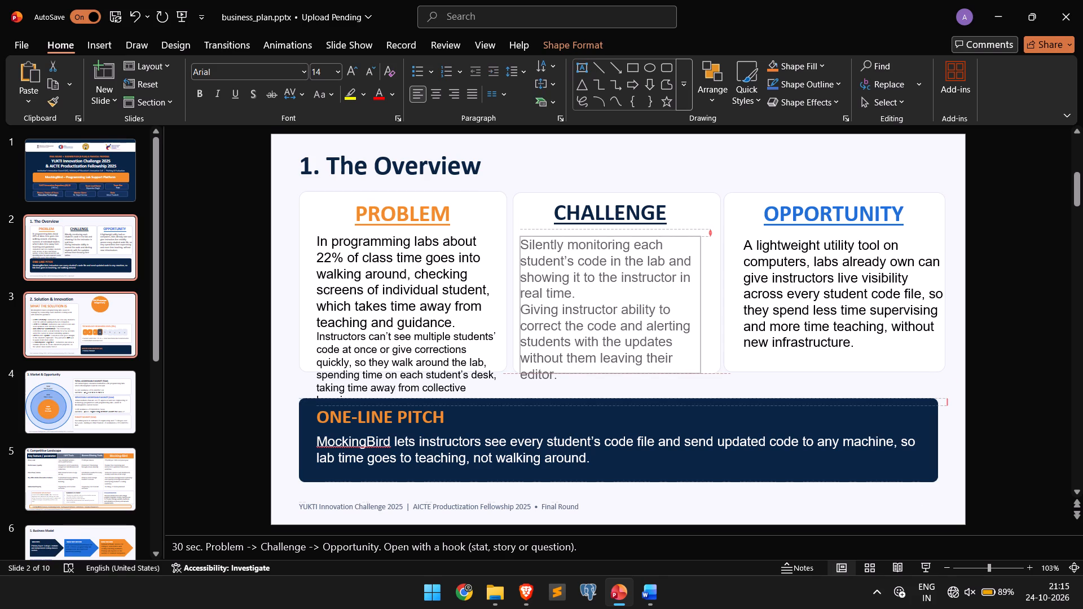
left_click_drag(607, 374, 606, 386)
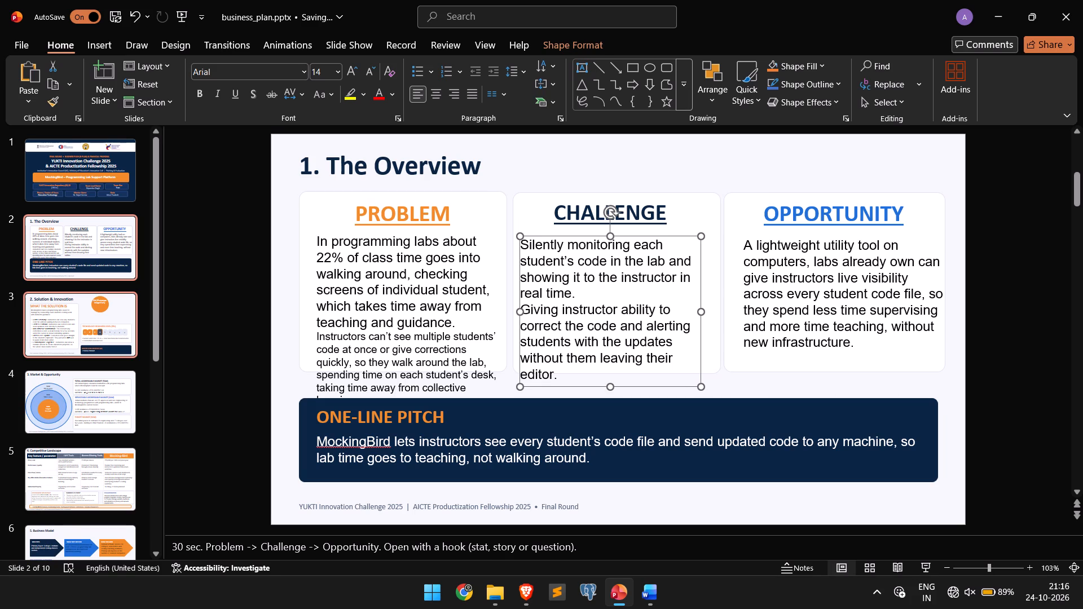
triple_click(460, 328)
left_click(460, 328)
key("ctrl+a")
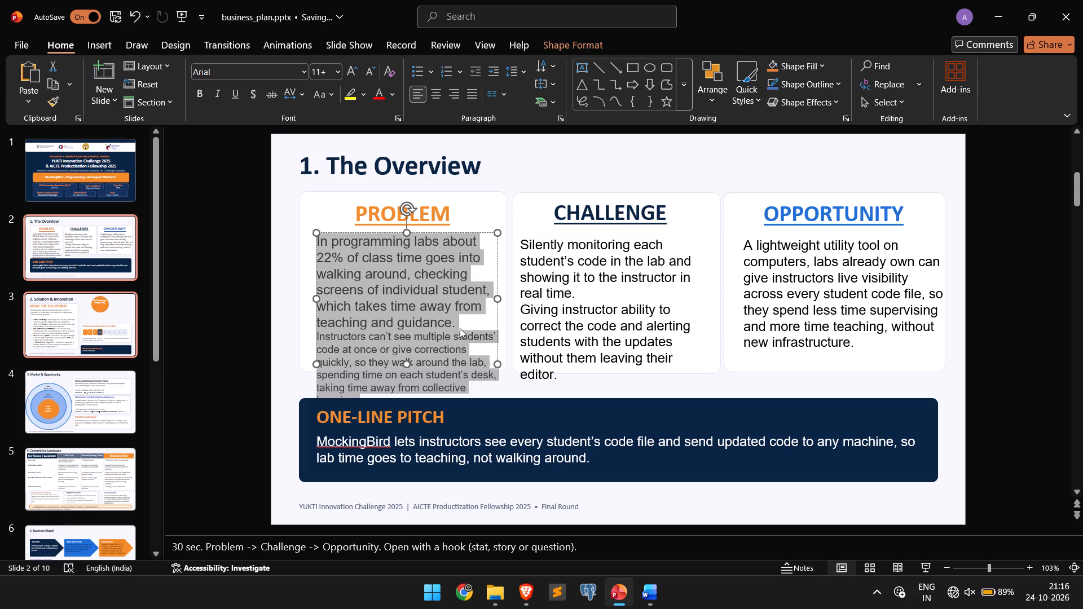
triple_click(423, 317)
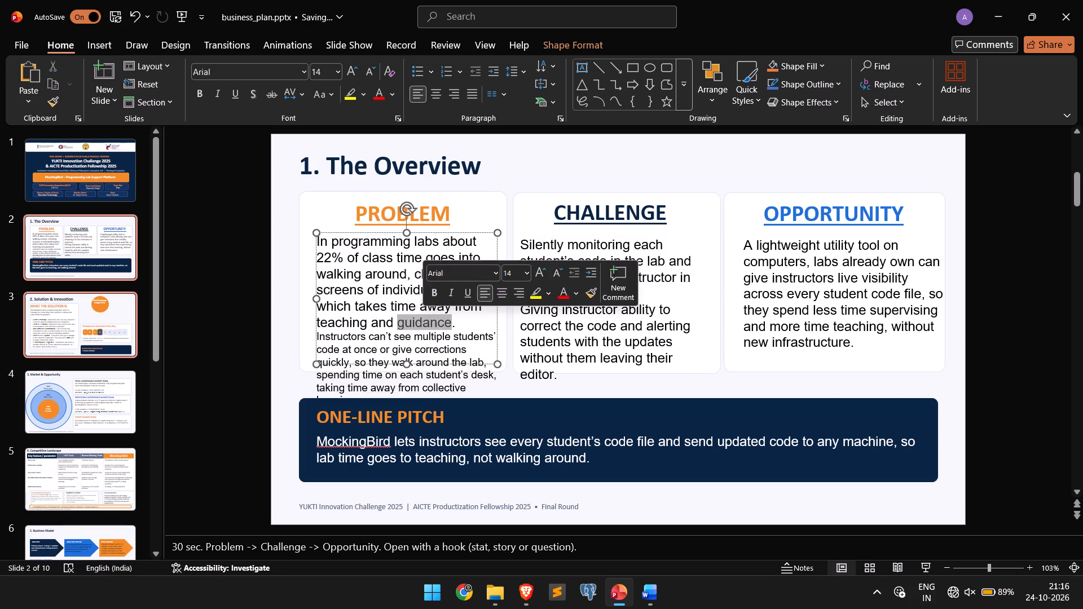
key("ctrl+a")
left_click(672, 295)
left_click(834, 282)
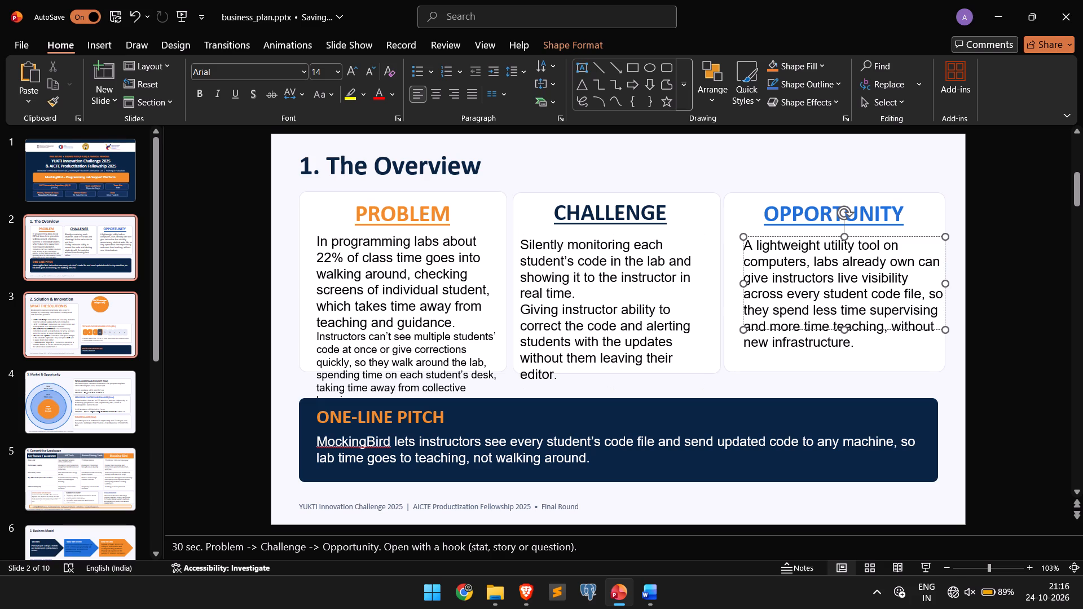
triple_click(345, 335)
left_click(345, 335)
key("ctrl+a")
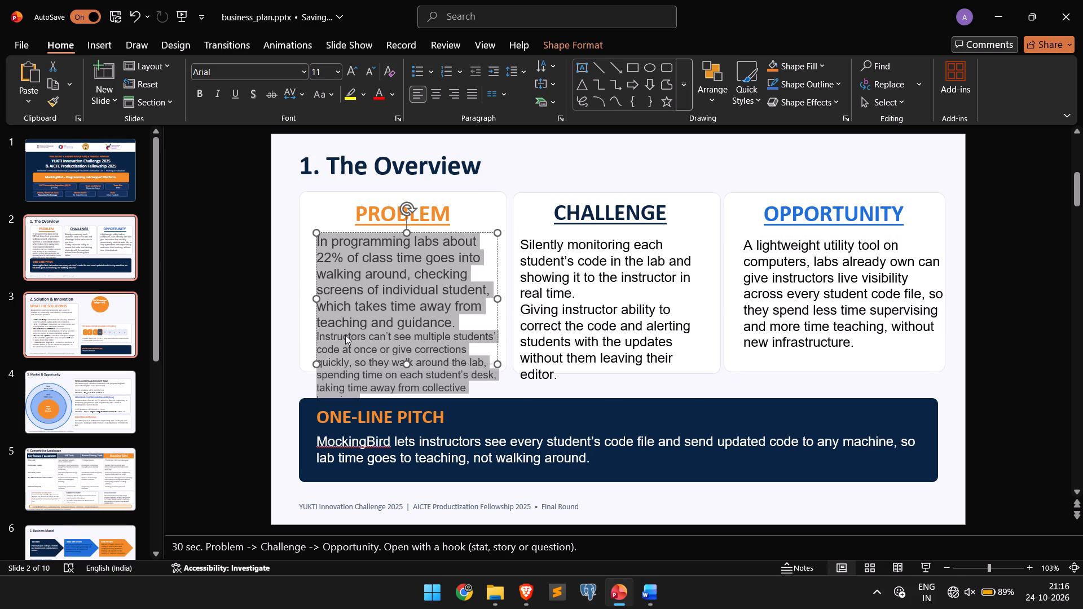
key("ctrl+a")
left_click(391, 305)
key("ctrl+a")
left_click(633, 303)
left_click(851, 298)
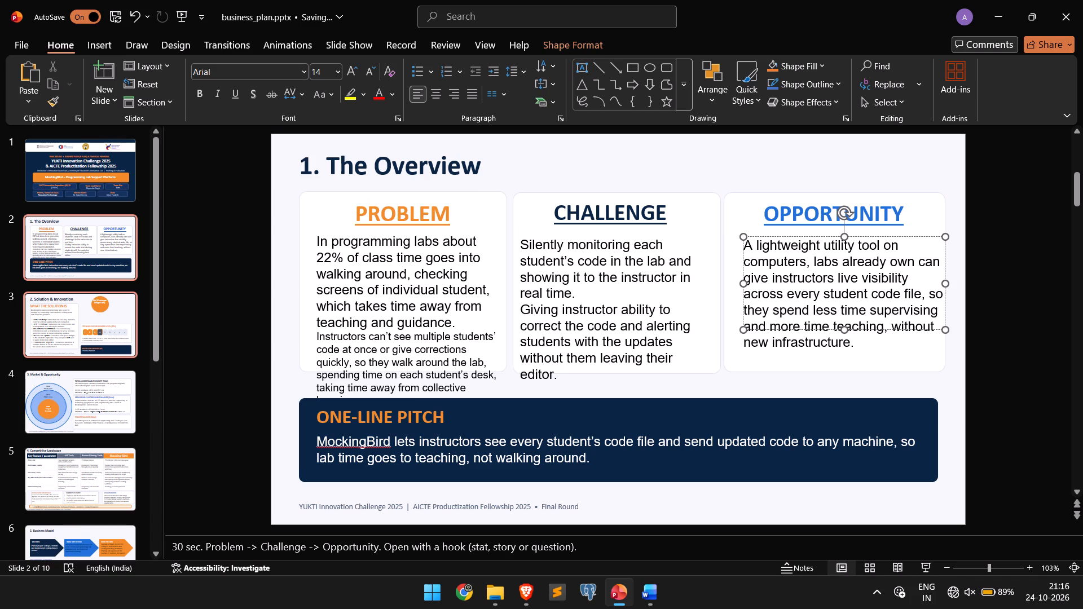
Start a new paragraph below the one-line pitch text reading "An ultra light wight utility that allows instructor".
left_click(638, 456)
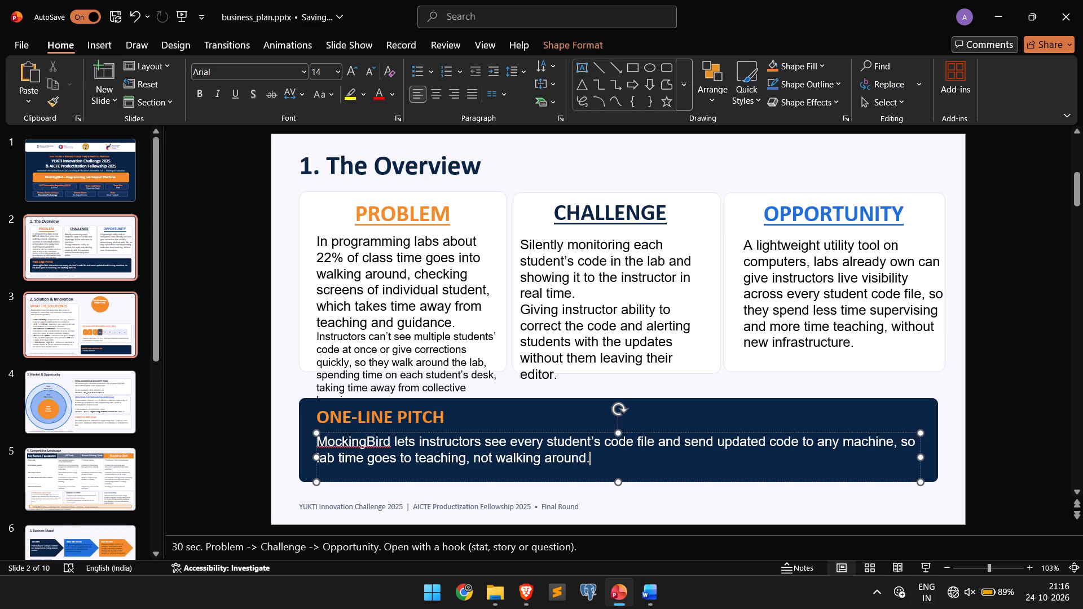
key("Return")
type("A li")
key("BackSpace")
key("BackSpace")
key("BackSpace")
type("n ultra")
key("minus")
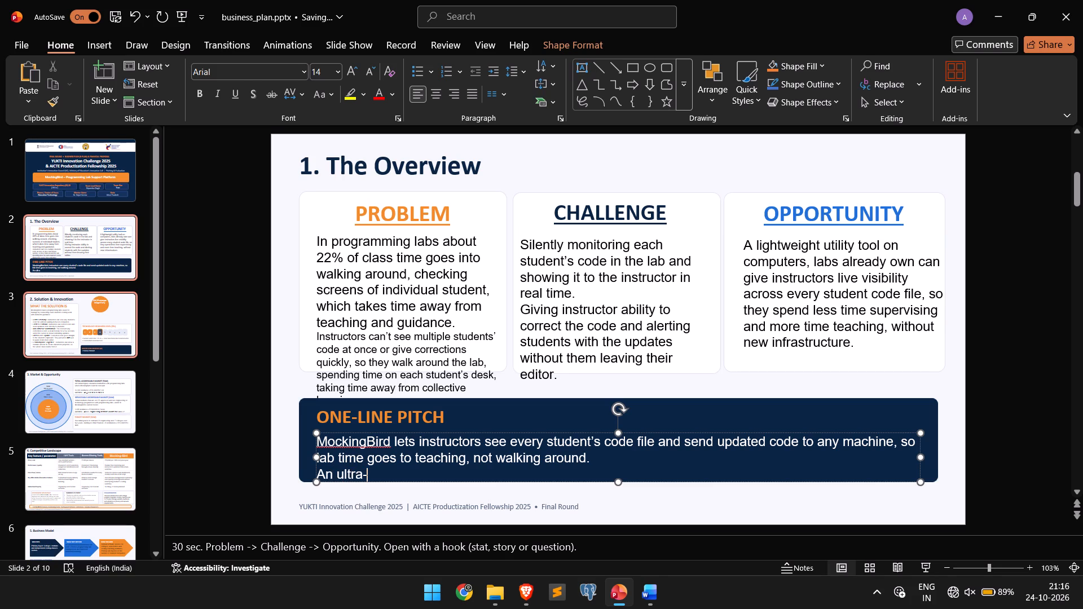
key("BackSpace")
key("space")
type("light wight utility")
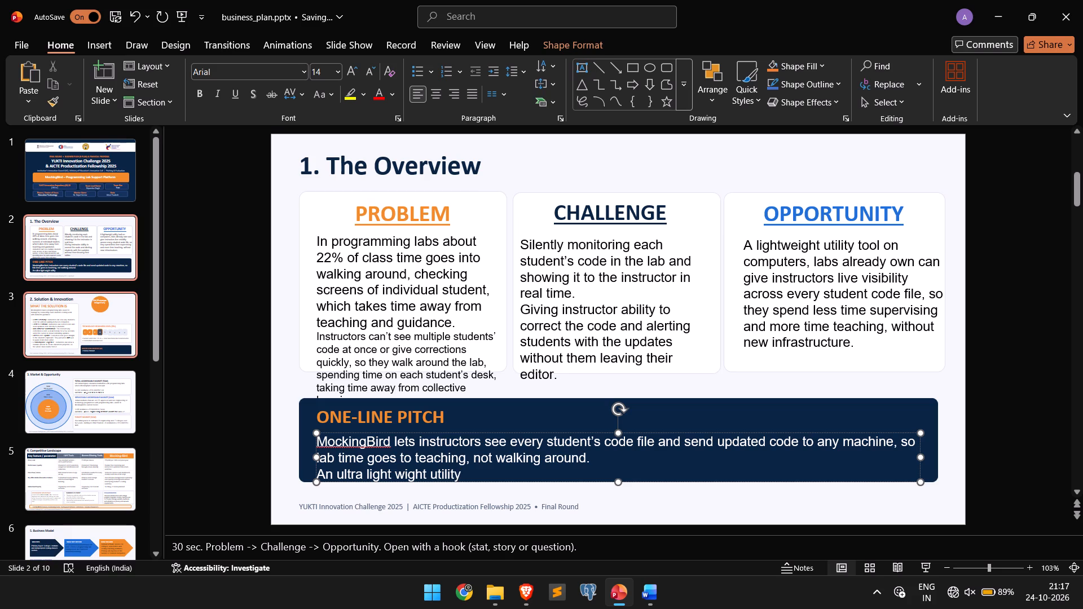
key("space")
type("that")
key("space")
type("allows inctructor")
key("space")
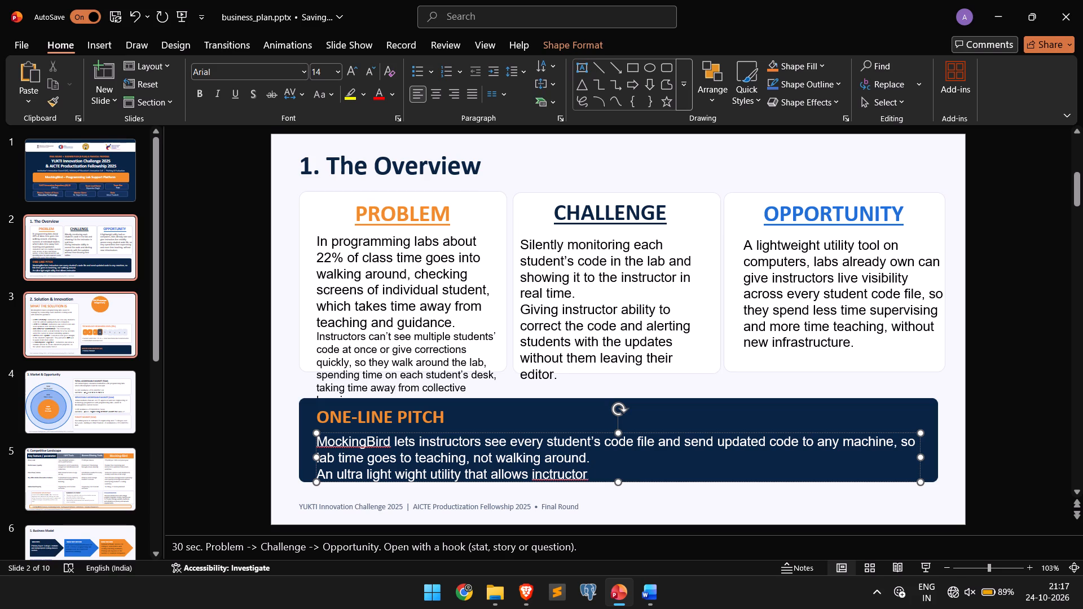
key("ctrl+shift+Left")
type("instructor")
key("space")
Continue the new pitch sentence with "to monitor and correct each students code file without".
type("to monitor and")
key("space")
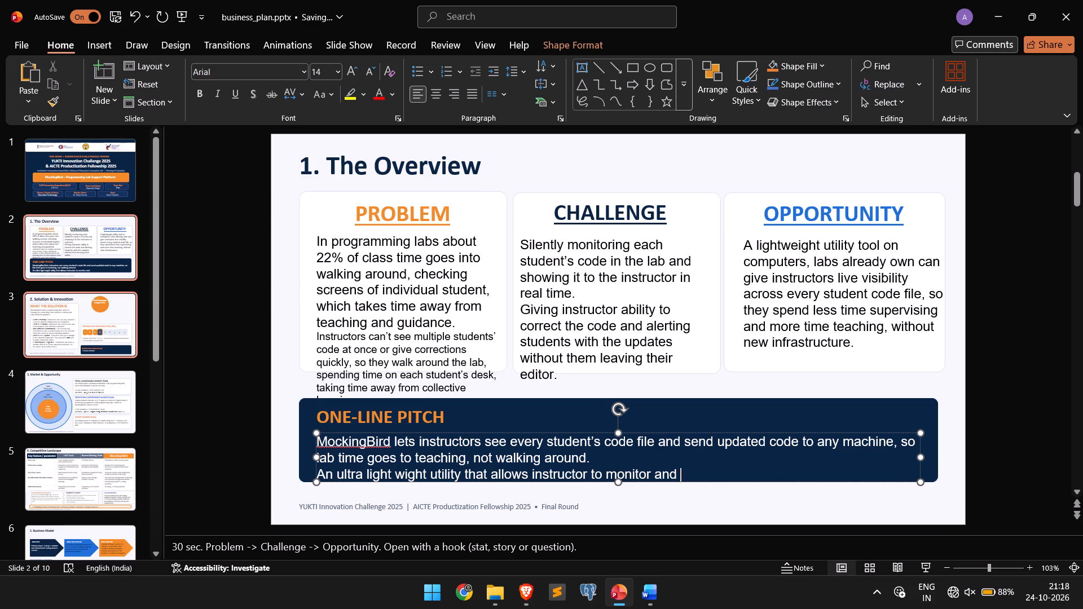
type("correct")
key("space")
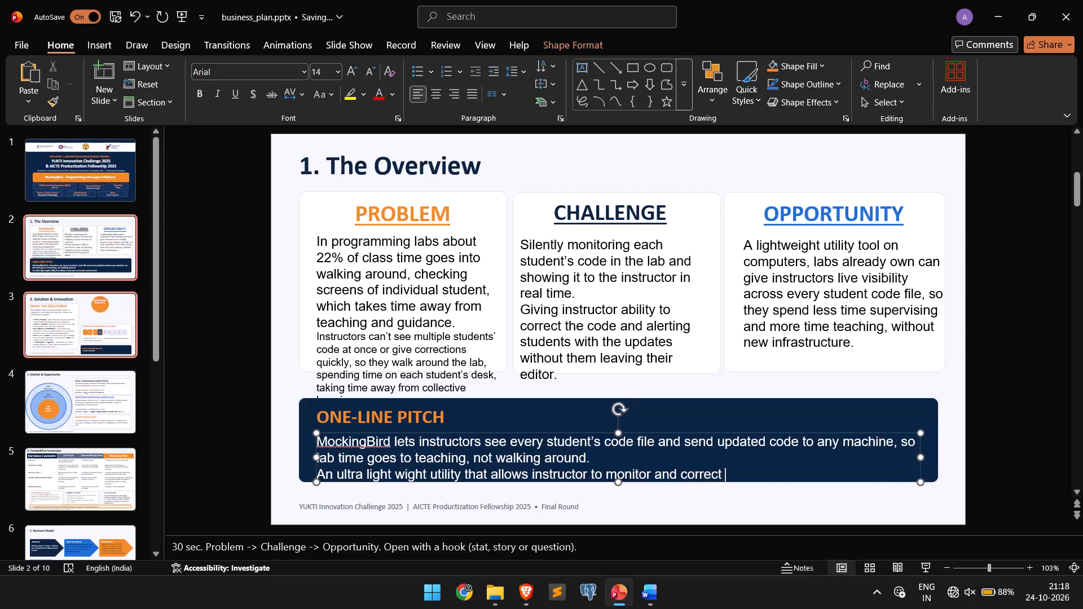
type("each students")
key("space")
type("code file wi")
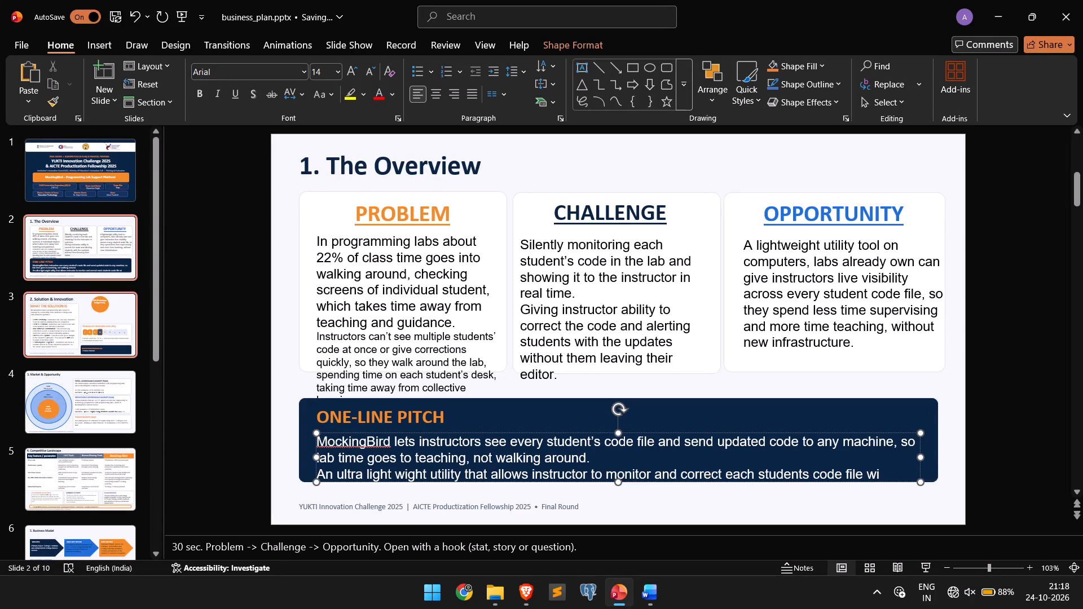
type("thout")
key("space")
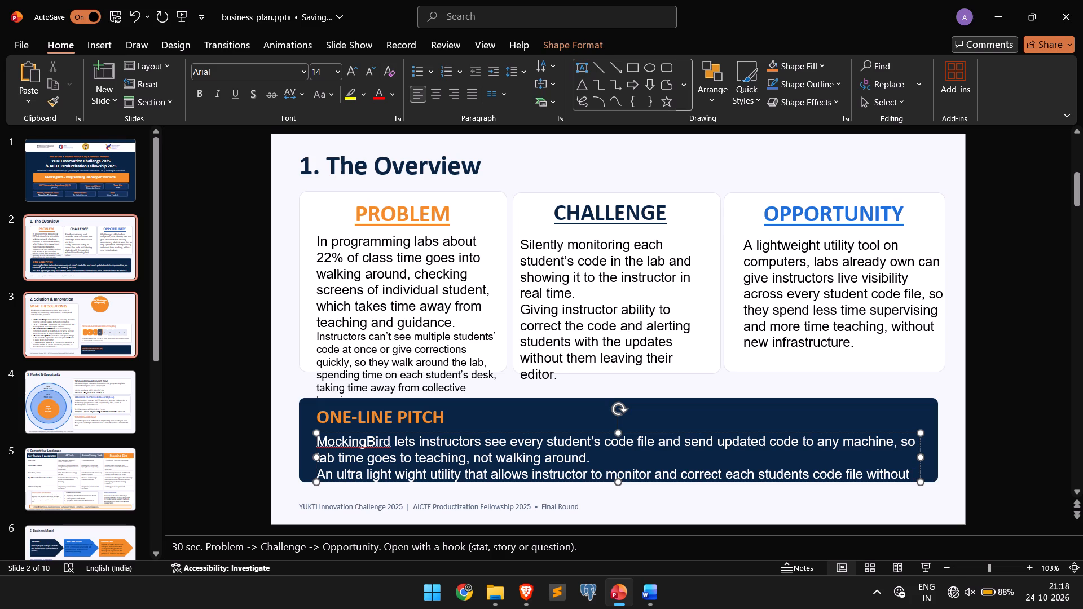
Extend the lower edge of the one-line pitch text box downward and move the box up over the dark banner.
left_click_drag(618, 482, 615, 507)
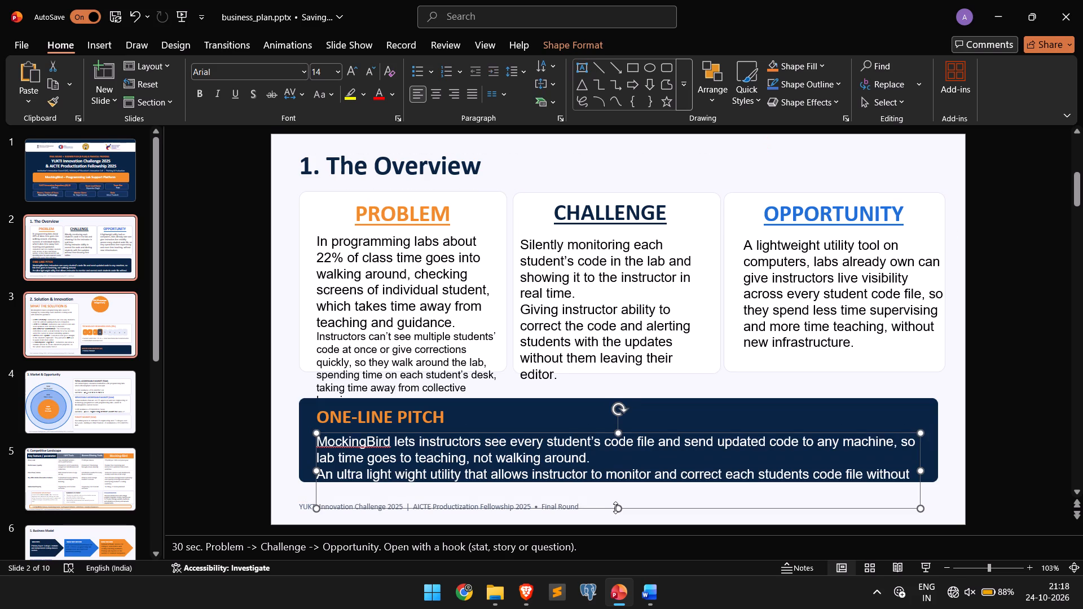
left_click(730, 477)
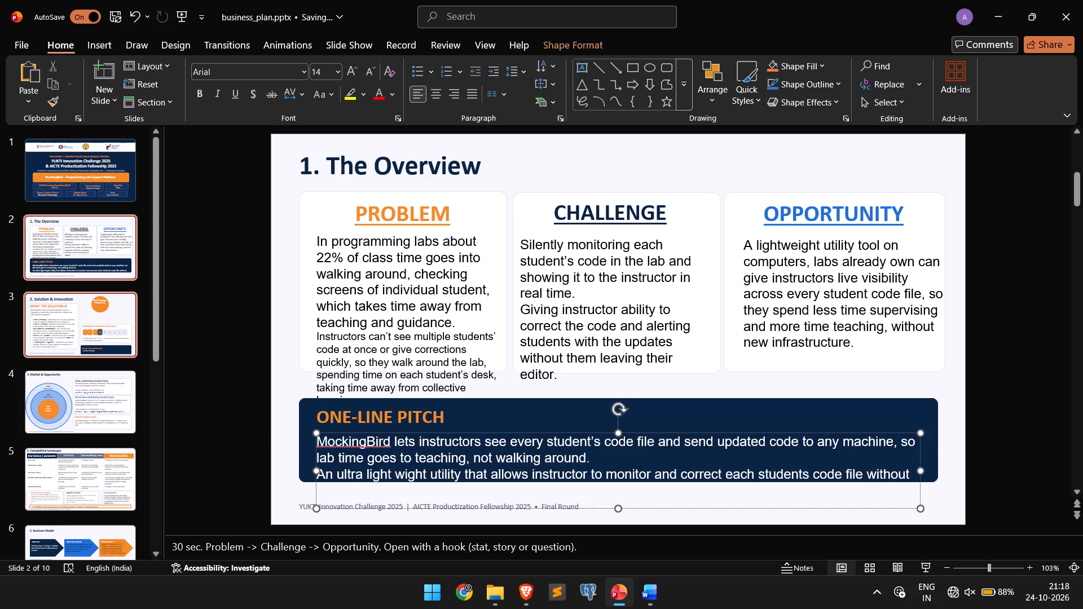
left_click_drag(705, 433, 706, 411)
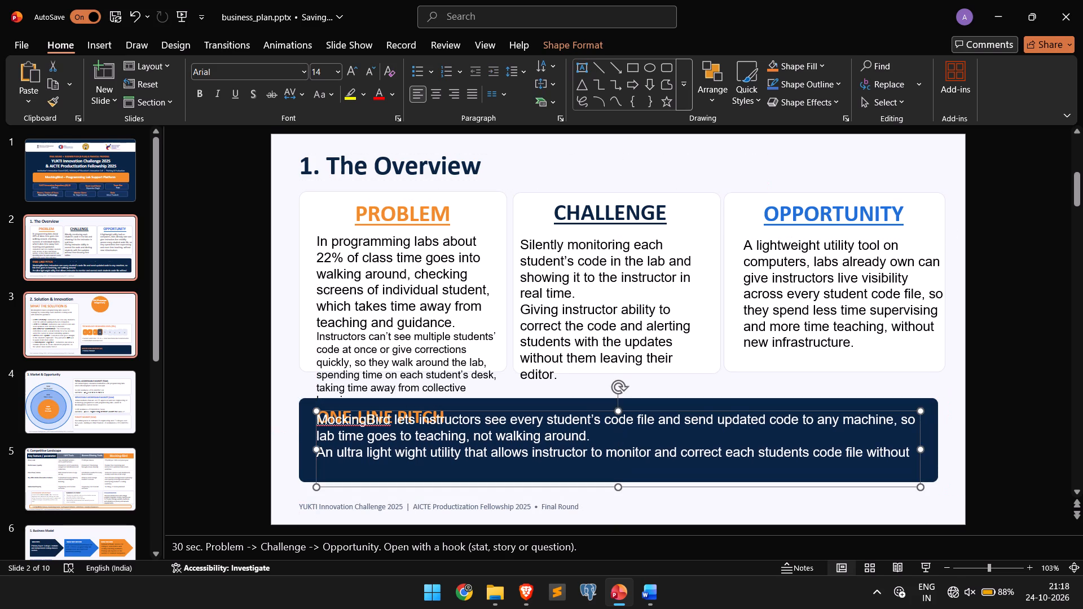
Append "jumping from desk to desk" to the end of the new pitch sentence.
left_click(649, 449)
key("End")
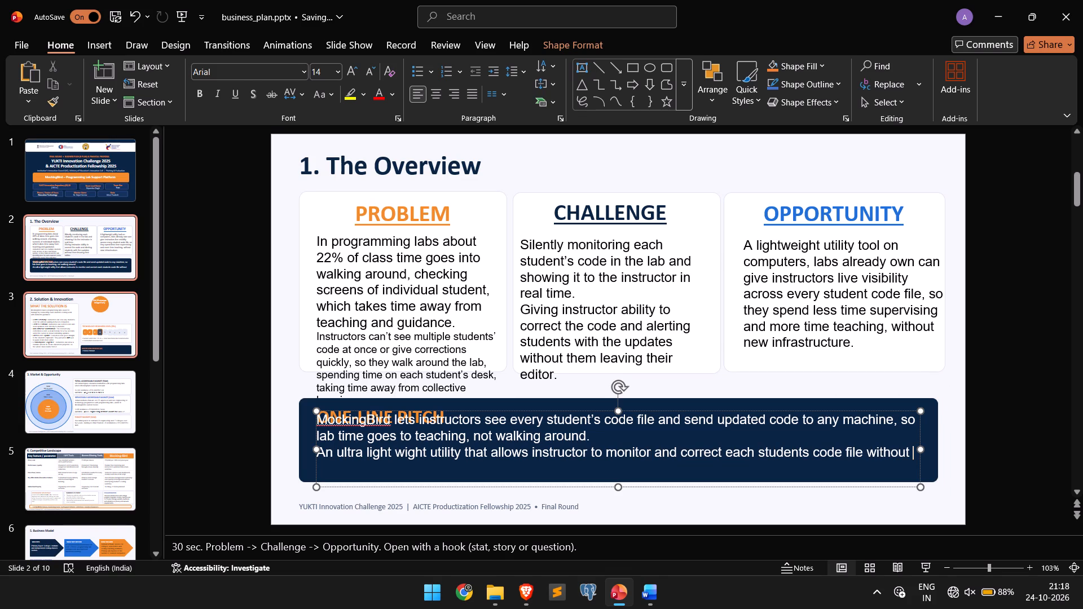
key("BackSpace")
key("space")
type("jumping from")
key("space")
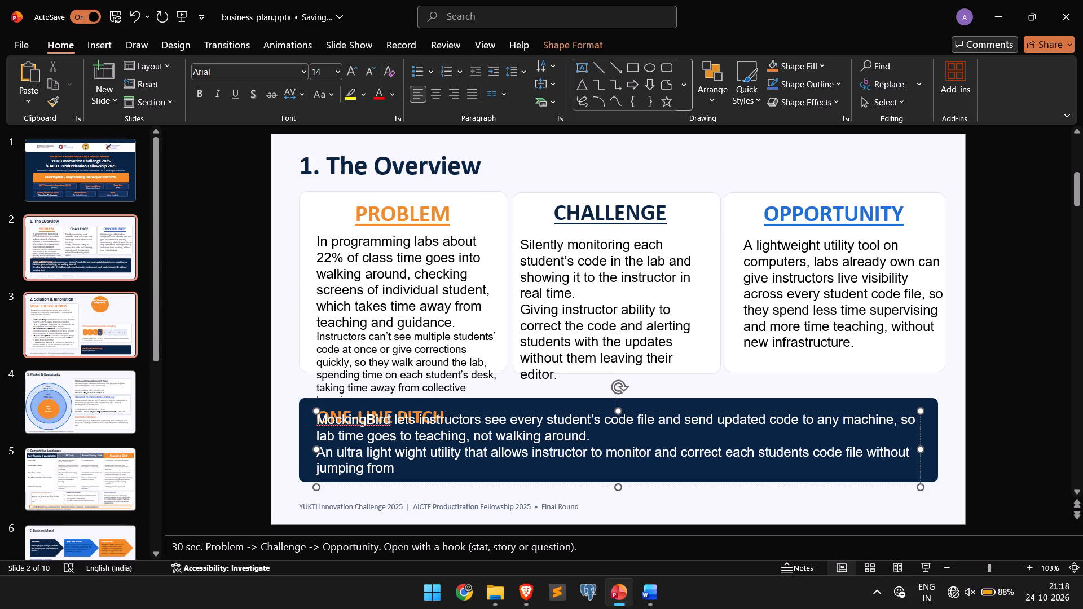
type("desk to desk")
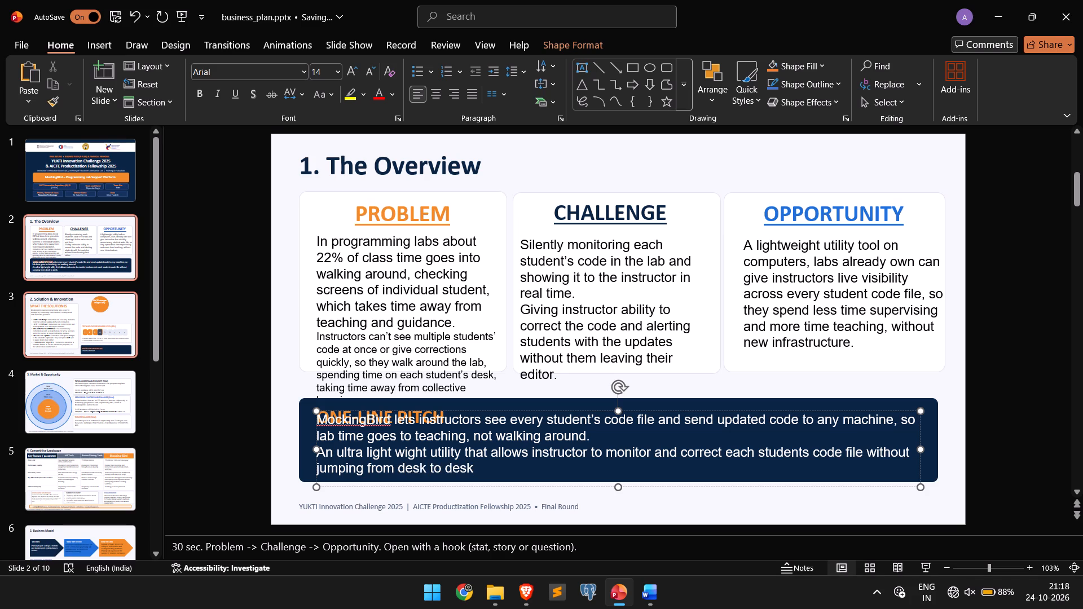
Correct "wight" to "weight" in the new pitch sentence.
key("Up")
key("ctrl+Right")
key("ctrl+Right")
key("ctrl+Right")
key("ctrl+Right")
key("ctrl+Left")
key("ctrl+Left")
key("ctrl+Left")
key("ctrl+Left")
key("ctrl+Left")
key("Left")
key("ctrl+shift+Left")
type("weight")
Complete the new pitch sentence with "and without students' giving up the control of the system.".
key("Down")
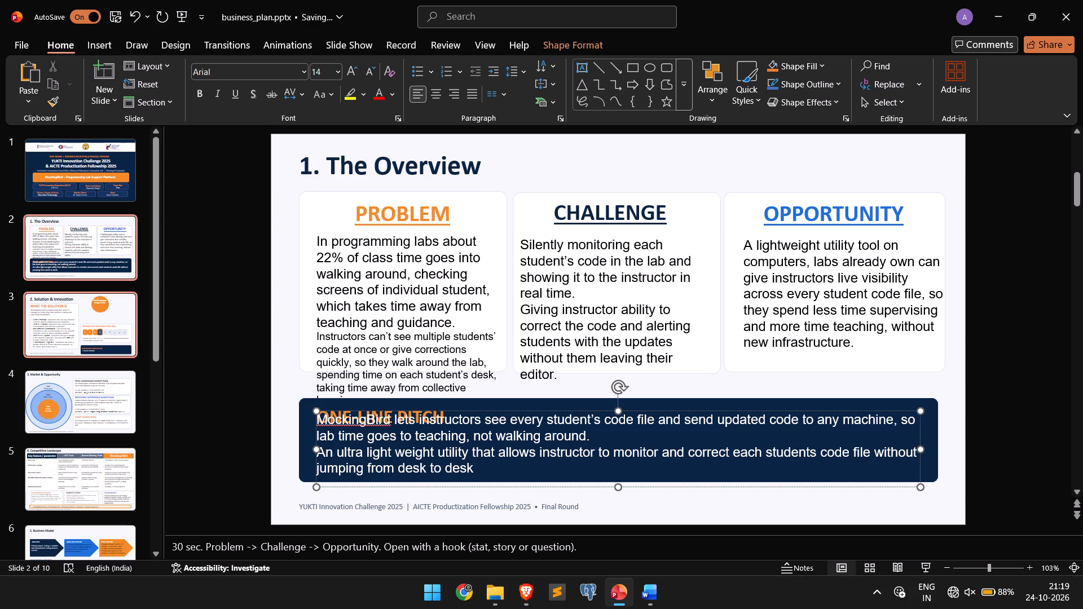
key("End")
key("space")
type("and wihtout")
key("space")
type("students")
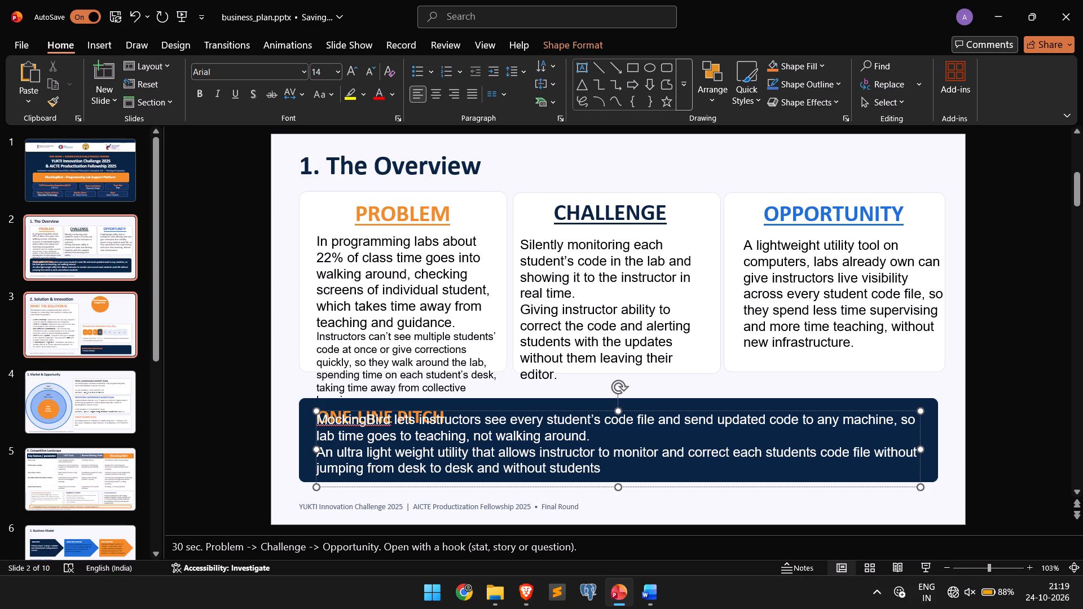
key("BackSpace")
type("s' giving up the control of the sysem")
key("ctrl+BackSpace")
type("system")
key("period")
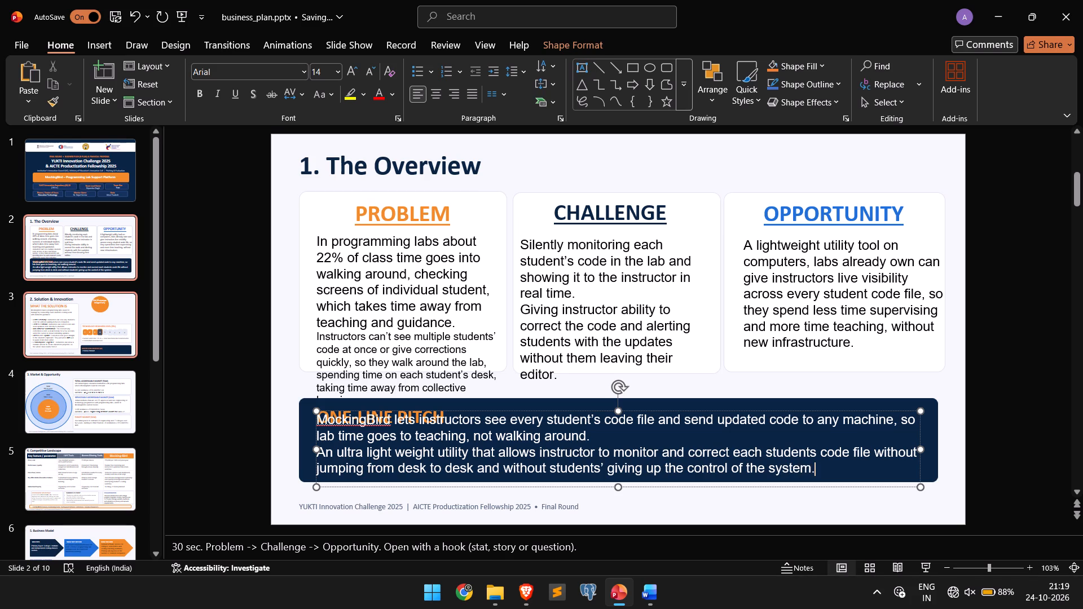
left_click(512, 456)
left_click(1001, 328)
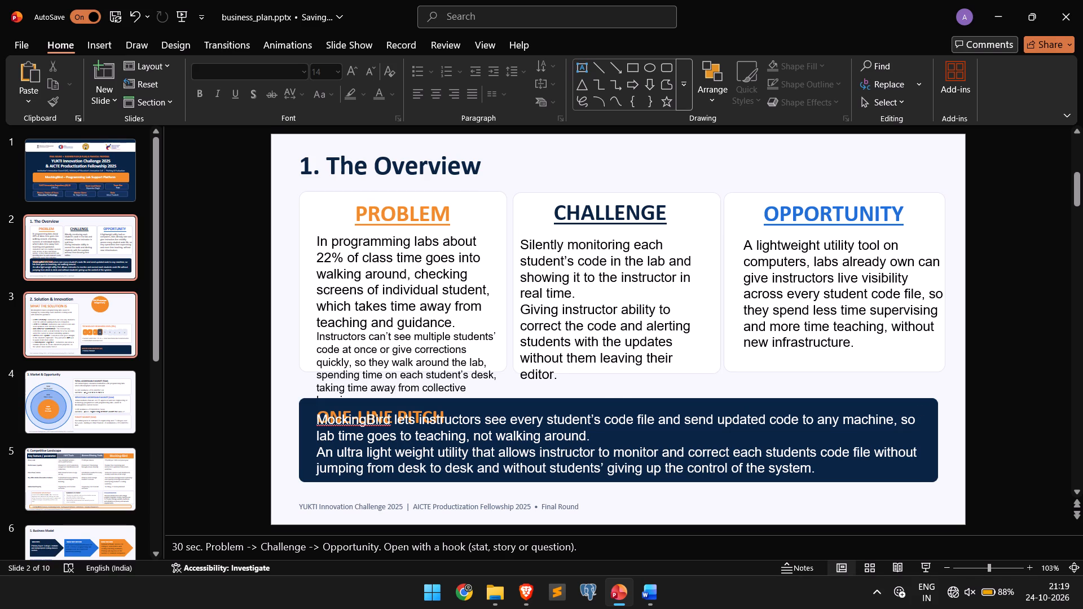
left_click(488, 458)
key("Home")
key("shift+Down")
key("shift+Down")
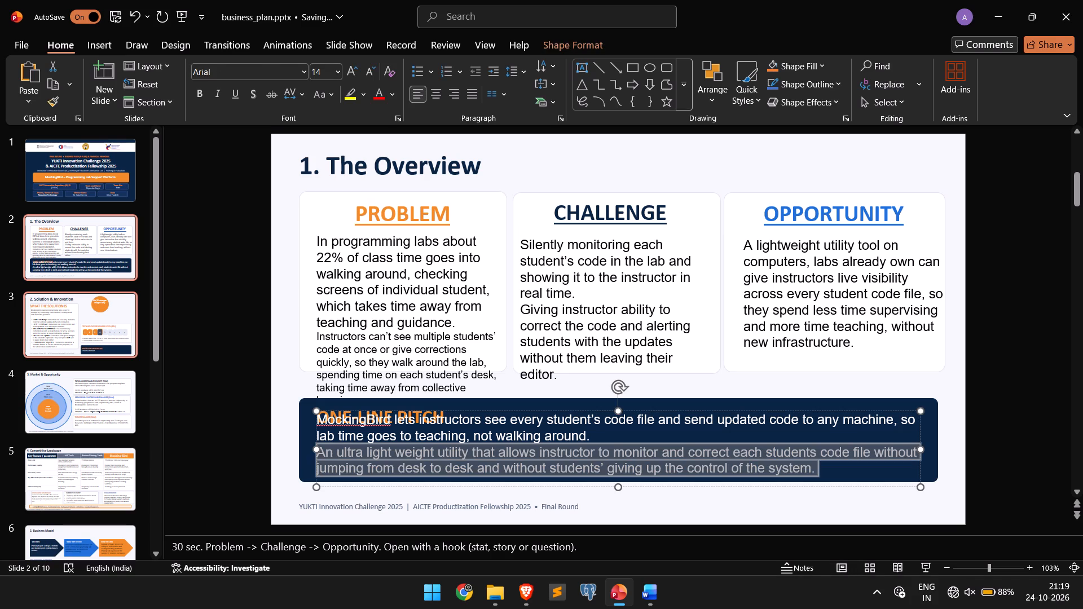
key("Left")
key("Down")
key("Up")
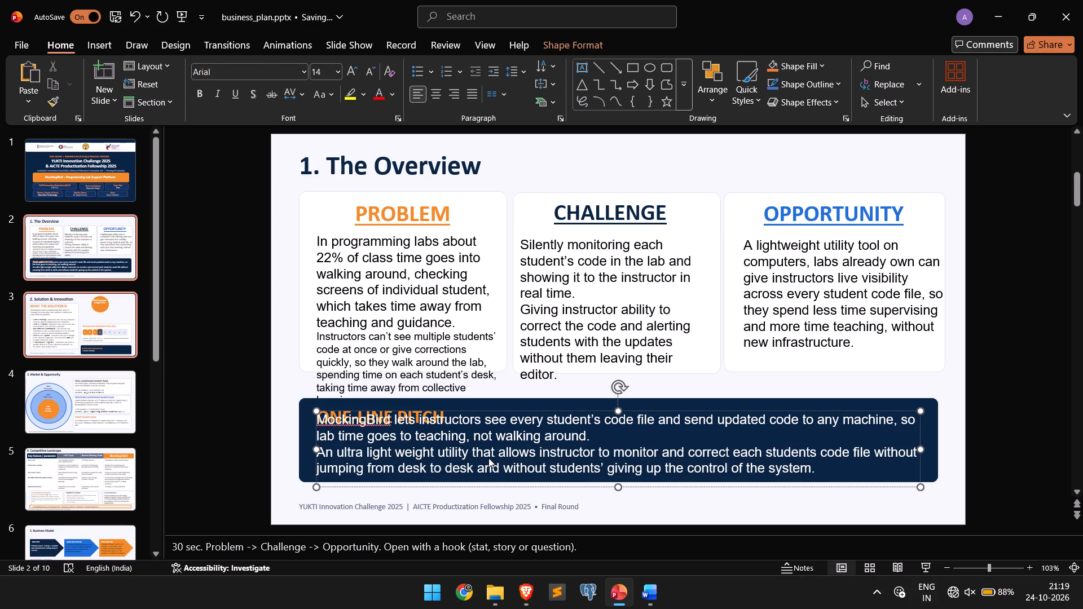
Reread the original one-line pitch sentence about MockingBird on the Overview slide.
key("shift+Down")
key("shift+End")
key("shift+Down")
key("Up")
key("Up")
key("shift+Down")
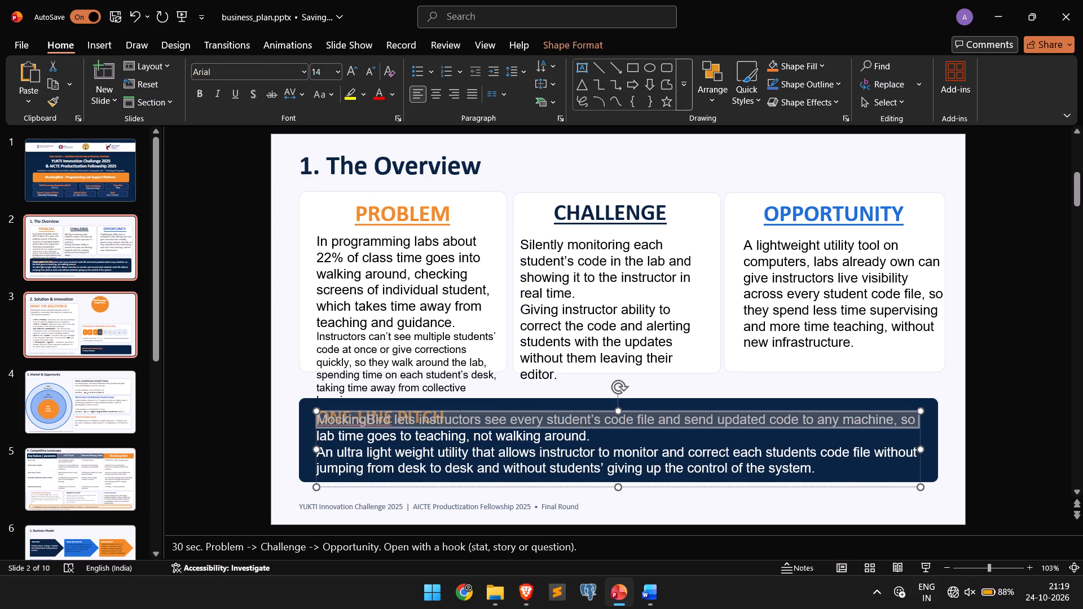
key("shift+Down")
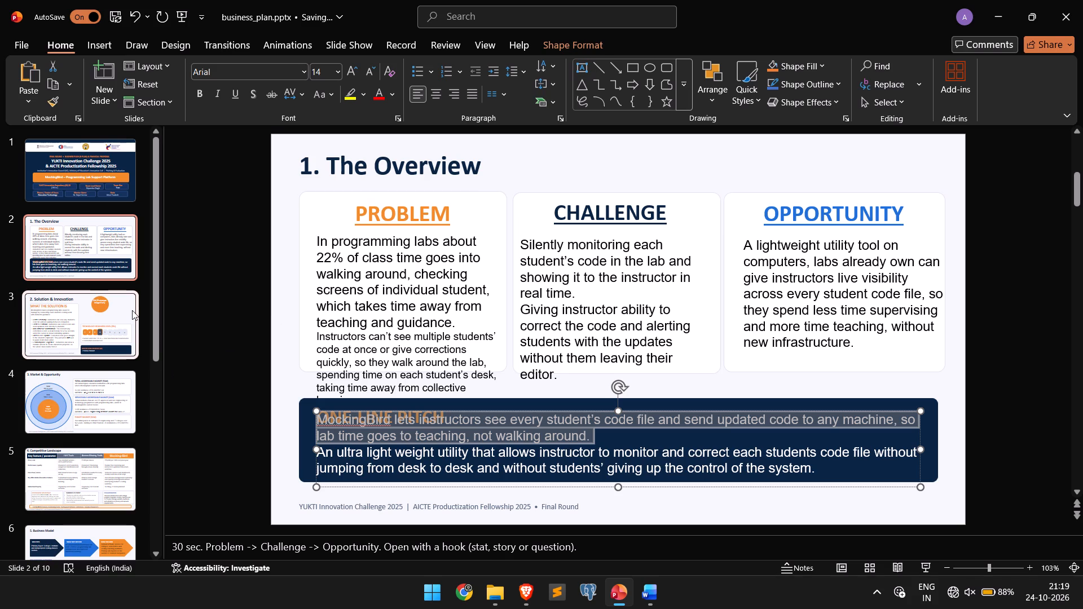
left_click(292, 424)
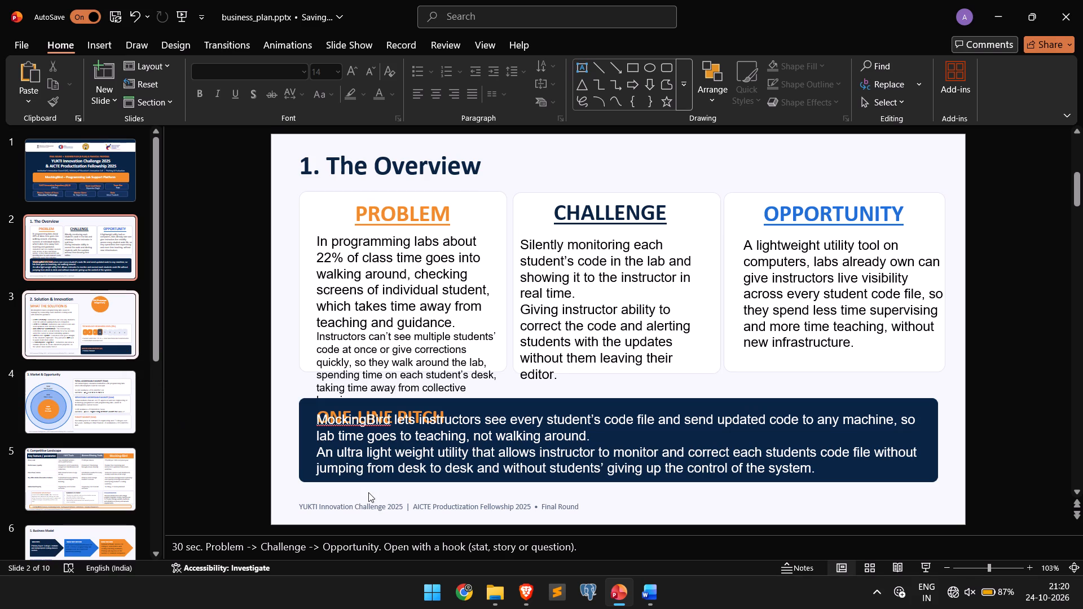
Read through the new one-line pitch sentence phrase by phrase to review its wording.
left_click(397, 463)
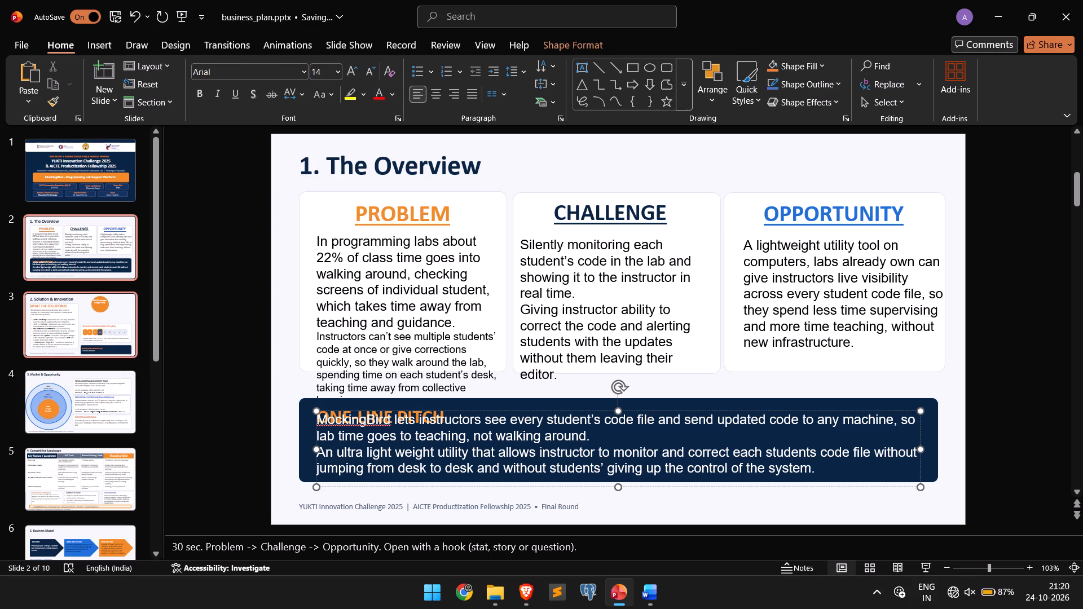
left_click(367, 452)
key("Home")
key("ctrl+shift+Right")
key("ctrl+shift+Right")
key("ctrl+shift+Right")
key("ctrl+shift+Right")
key("ctrl+shift+Right")
key("ctrl+shift+Right")
key("ctrl+shift+Right")
key("ctrl+shift+Right")
key("ctrl+shift+Right")
key("ctrl+shift+Right")
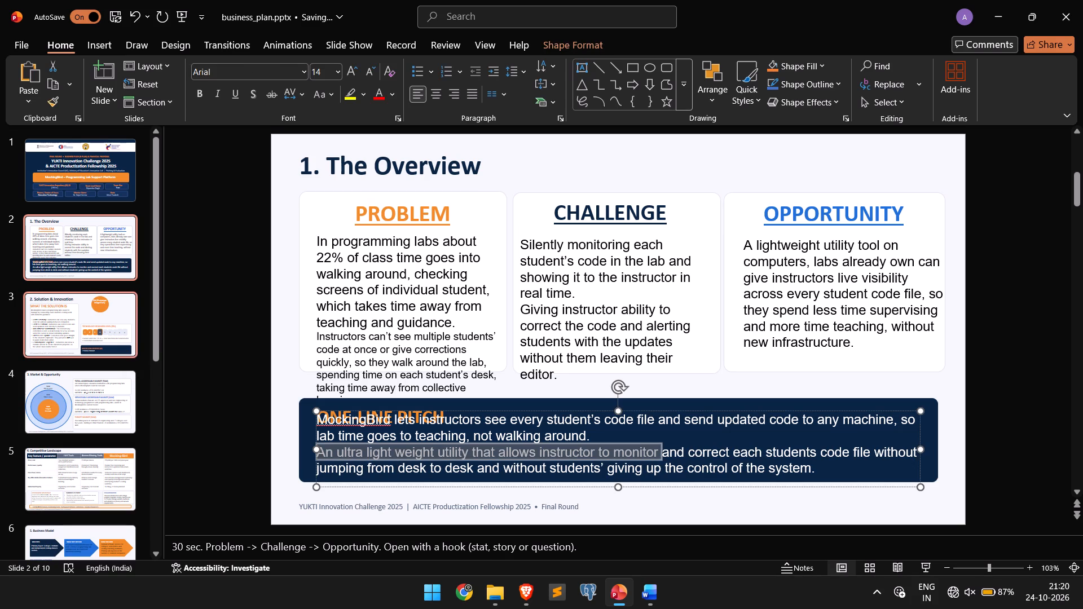
key("ctrl+shift+Right")
key("ctrl+shift+Right")
key("ctrl+shift+Right")
key("ctrl+shift+Right")
key("ctrl+shift+Right")
key("ctrl+shift+Right")
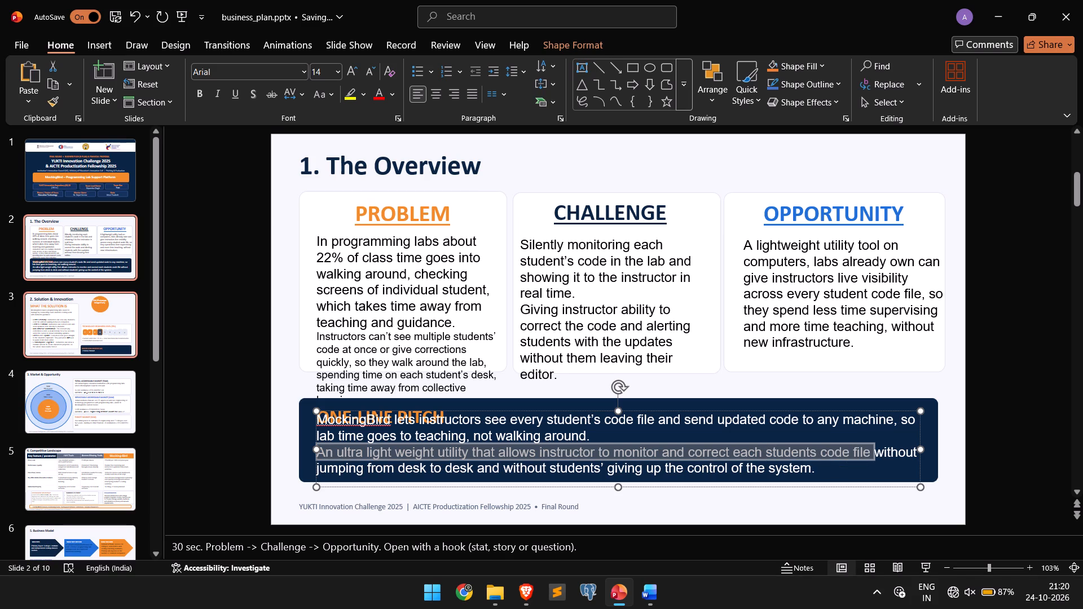
key("shift+Down")
key("shift+Up")
key("shift+Up")
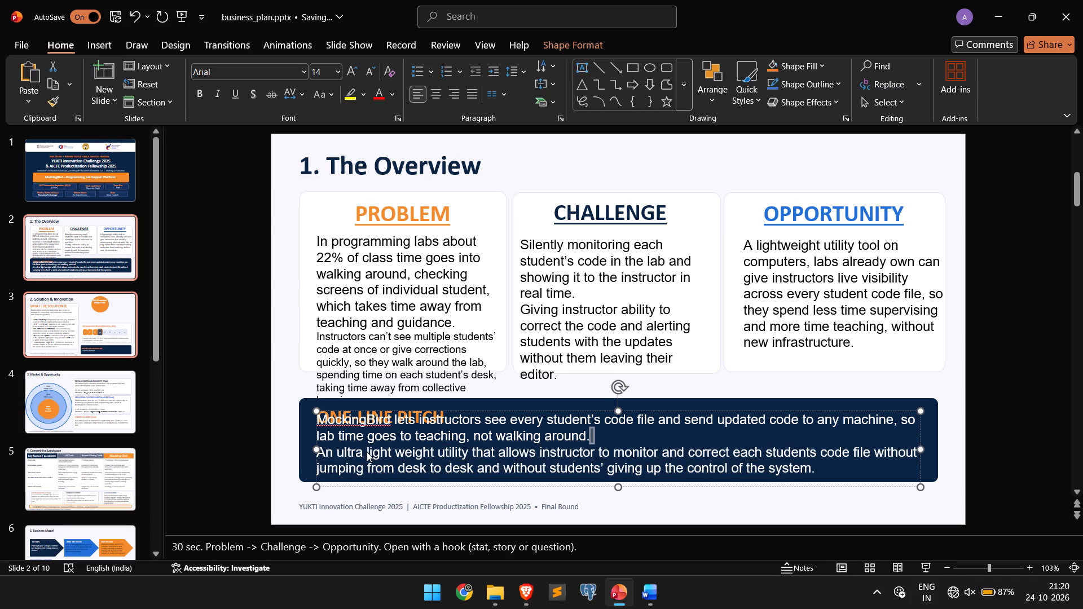
key("shift+Down")
key("shift+Down")
key("shift+Down")
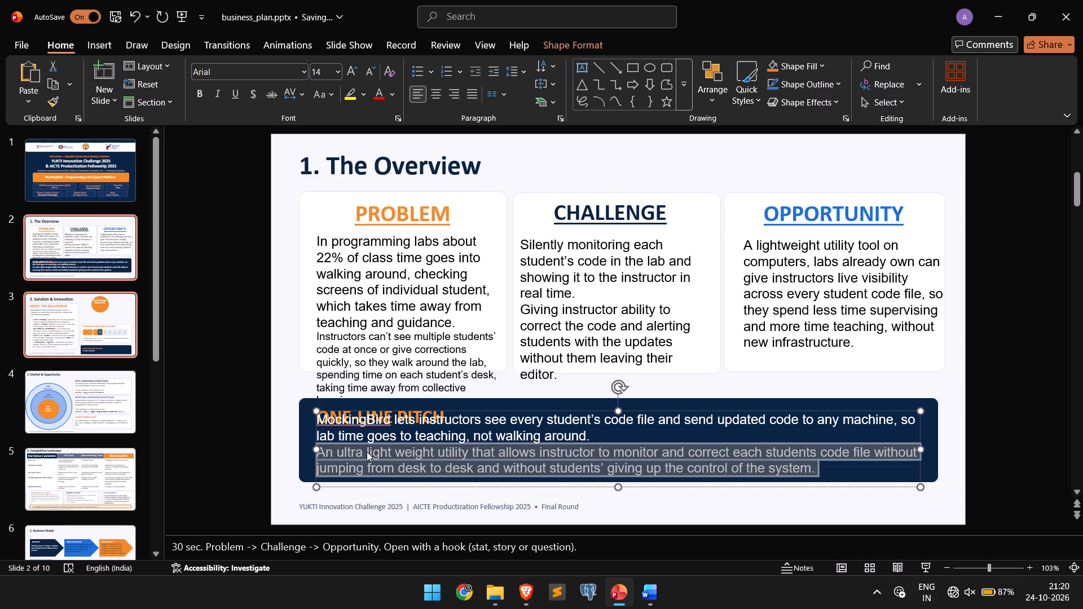
key("Left")
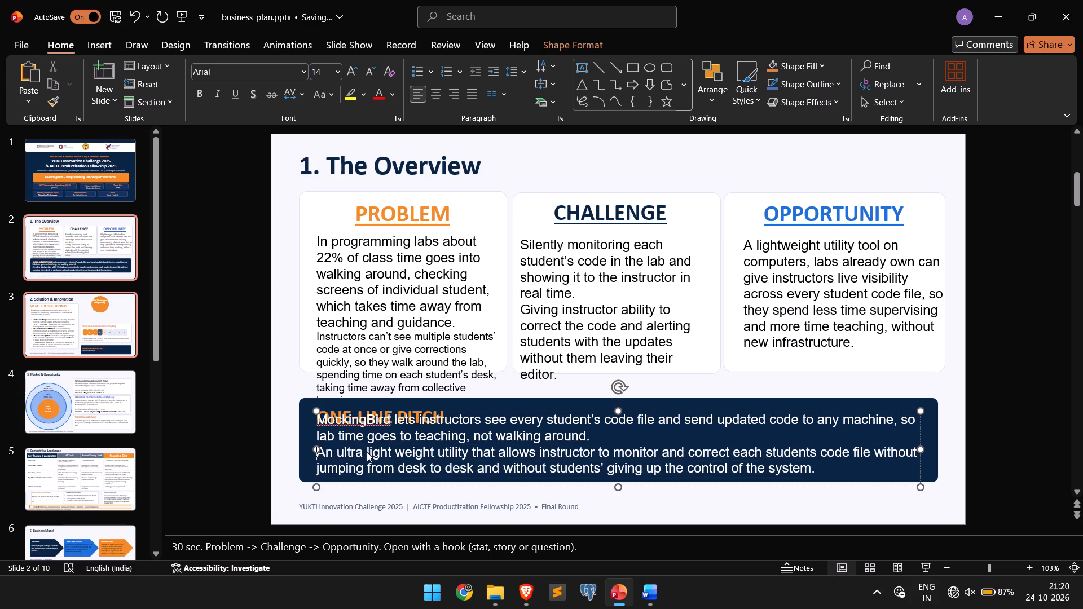
triple_click(367, 452)
left_click(367, 452)
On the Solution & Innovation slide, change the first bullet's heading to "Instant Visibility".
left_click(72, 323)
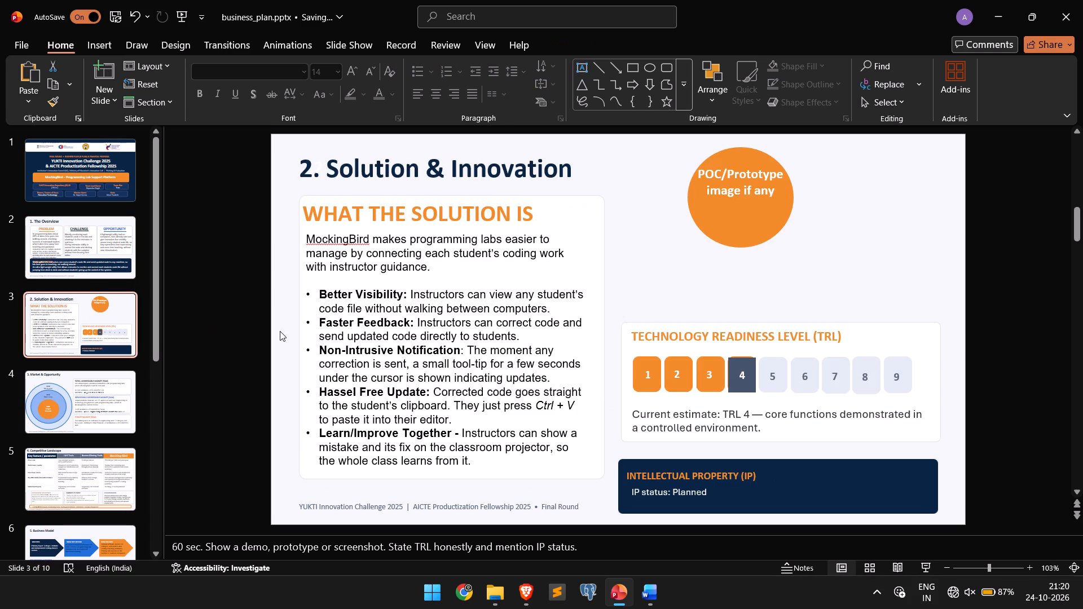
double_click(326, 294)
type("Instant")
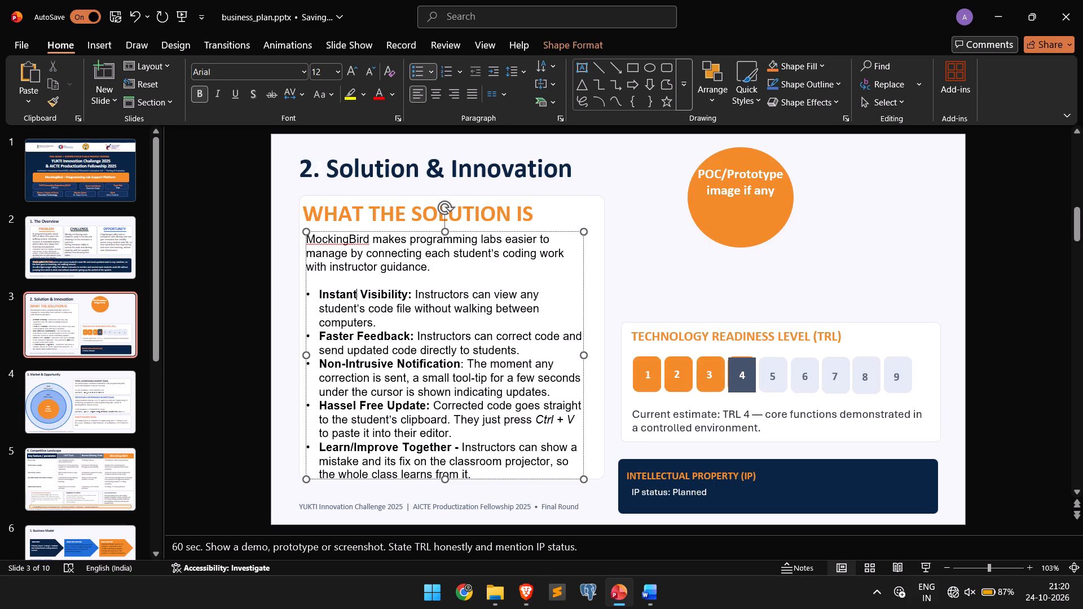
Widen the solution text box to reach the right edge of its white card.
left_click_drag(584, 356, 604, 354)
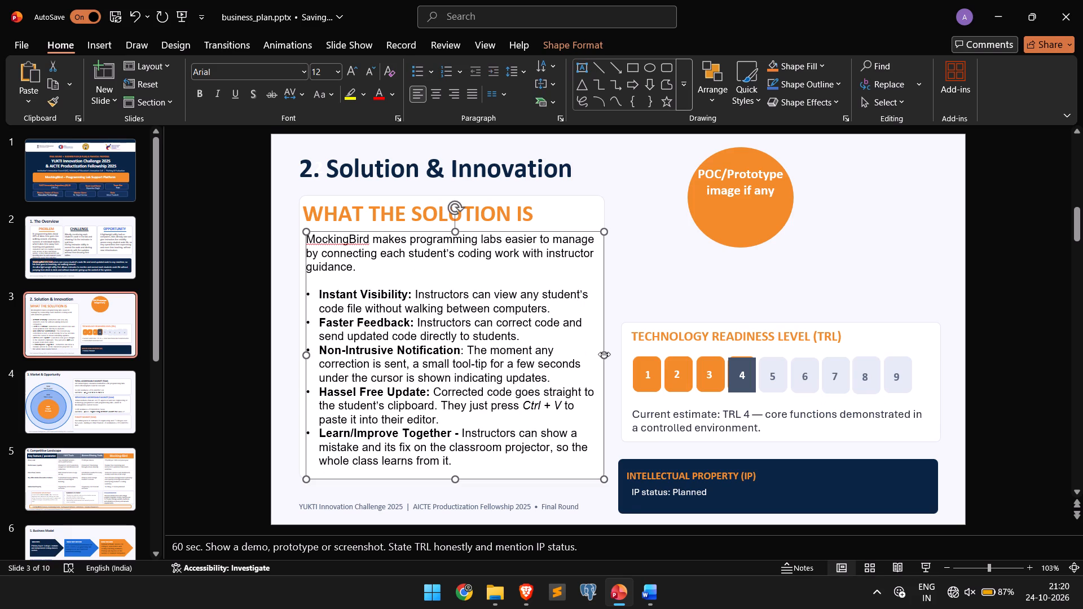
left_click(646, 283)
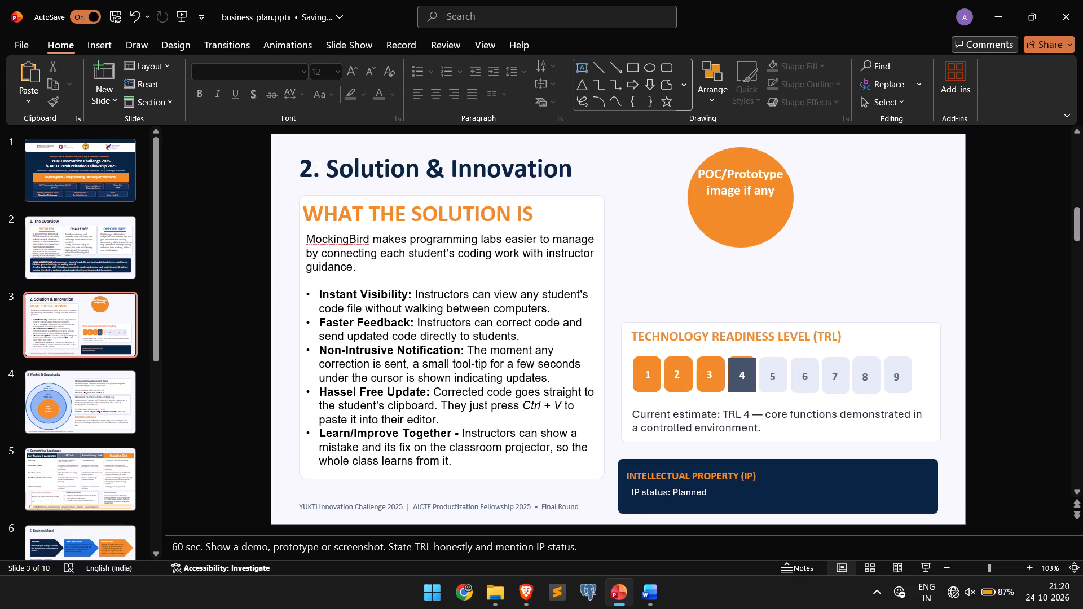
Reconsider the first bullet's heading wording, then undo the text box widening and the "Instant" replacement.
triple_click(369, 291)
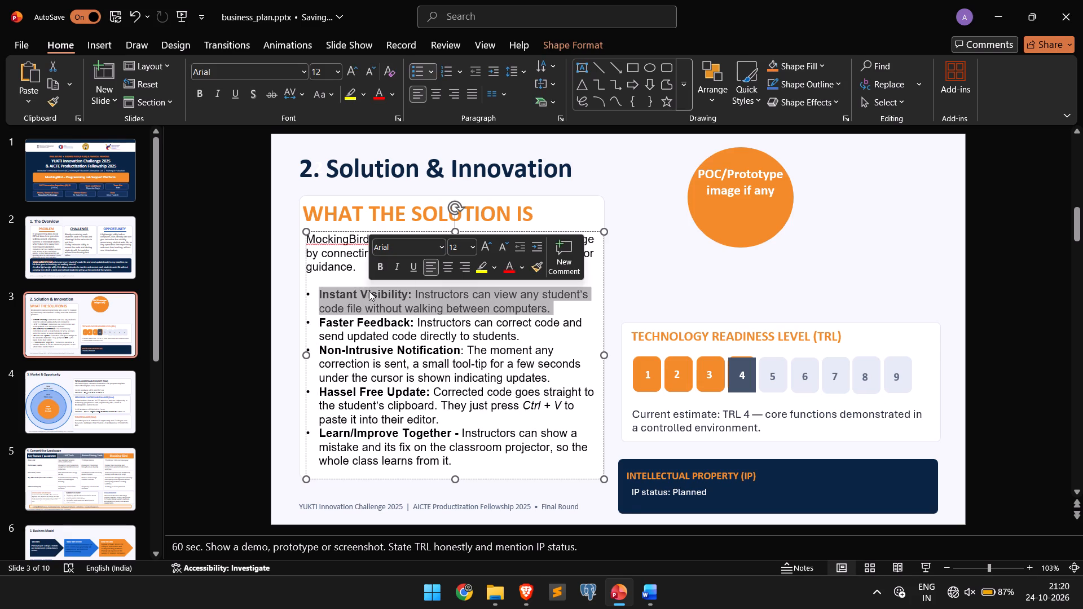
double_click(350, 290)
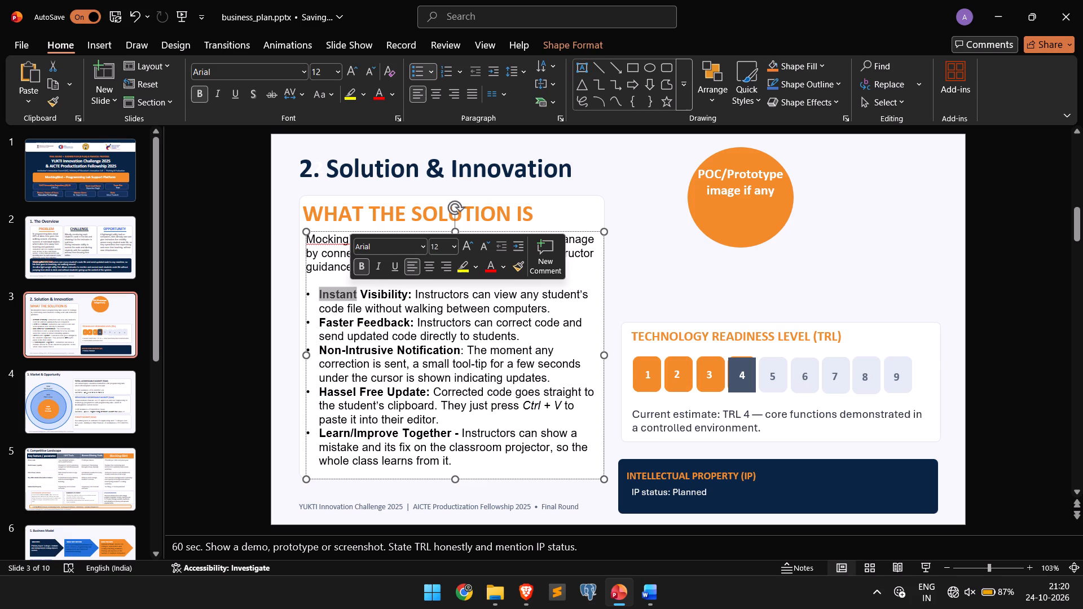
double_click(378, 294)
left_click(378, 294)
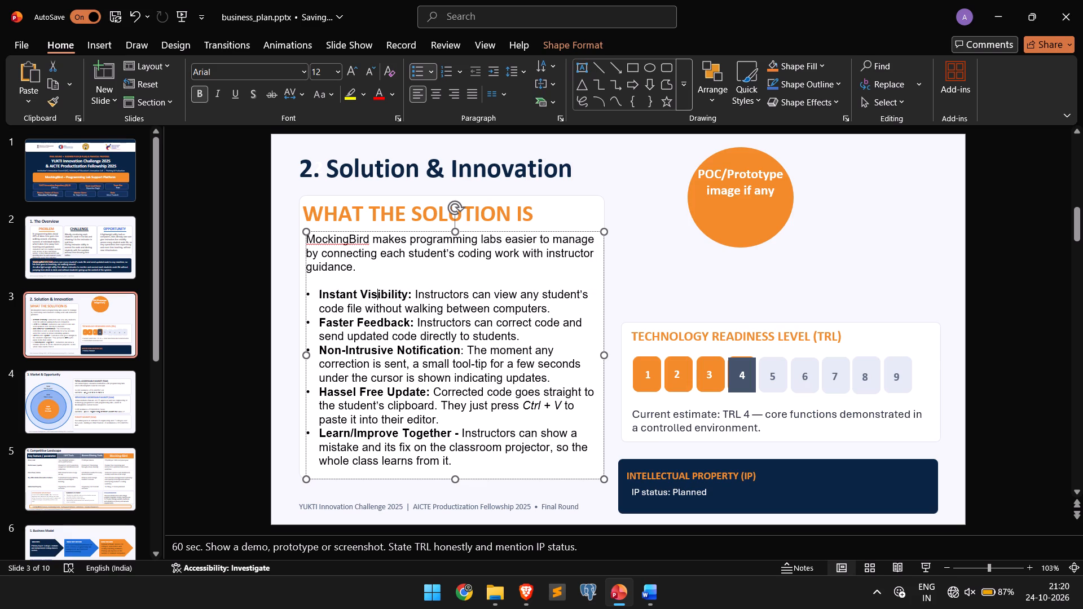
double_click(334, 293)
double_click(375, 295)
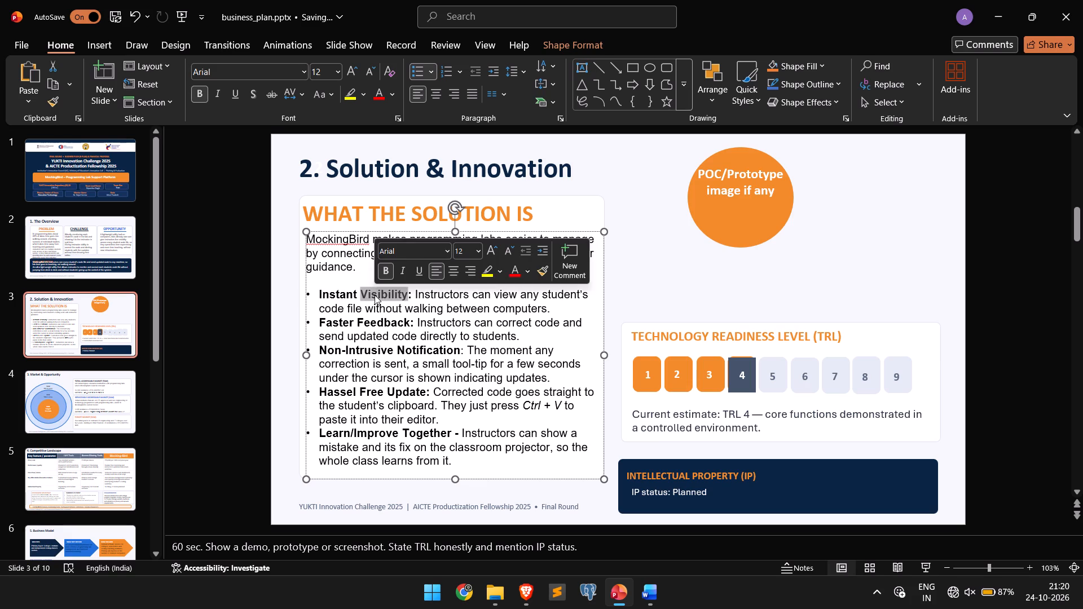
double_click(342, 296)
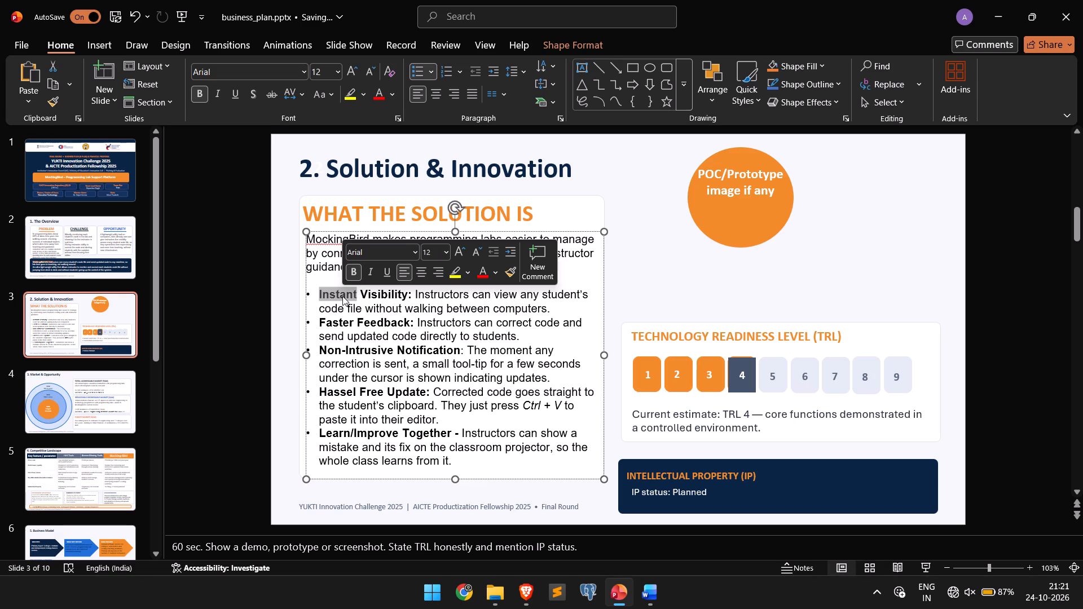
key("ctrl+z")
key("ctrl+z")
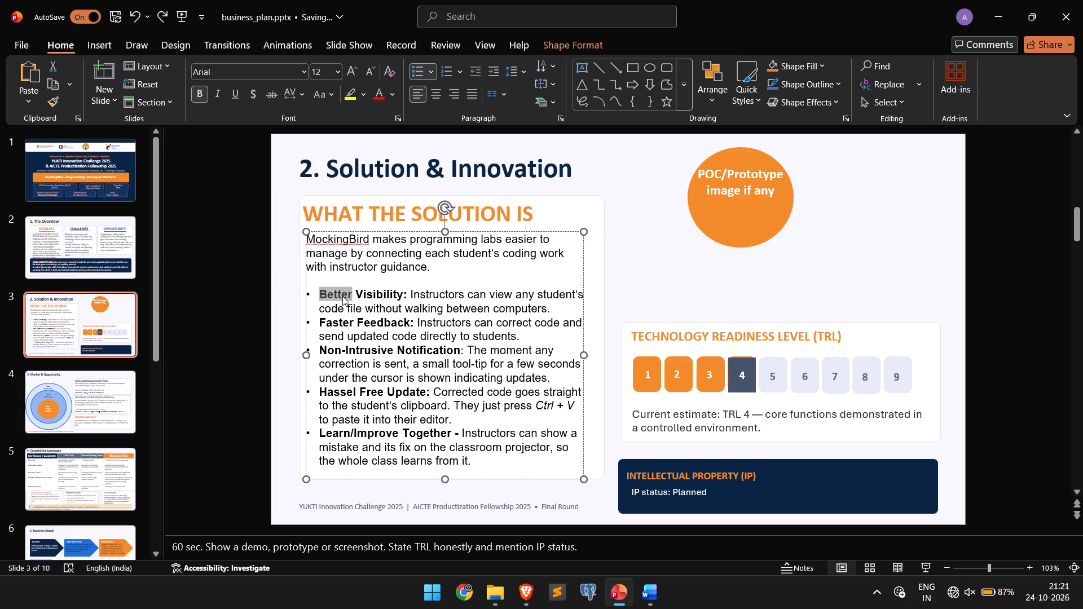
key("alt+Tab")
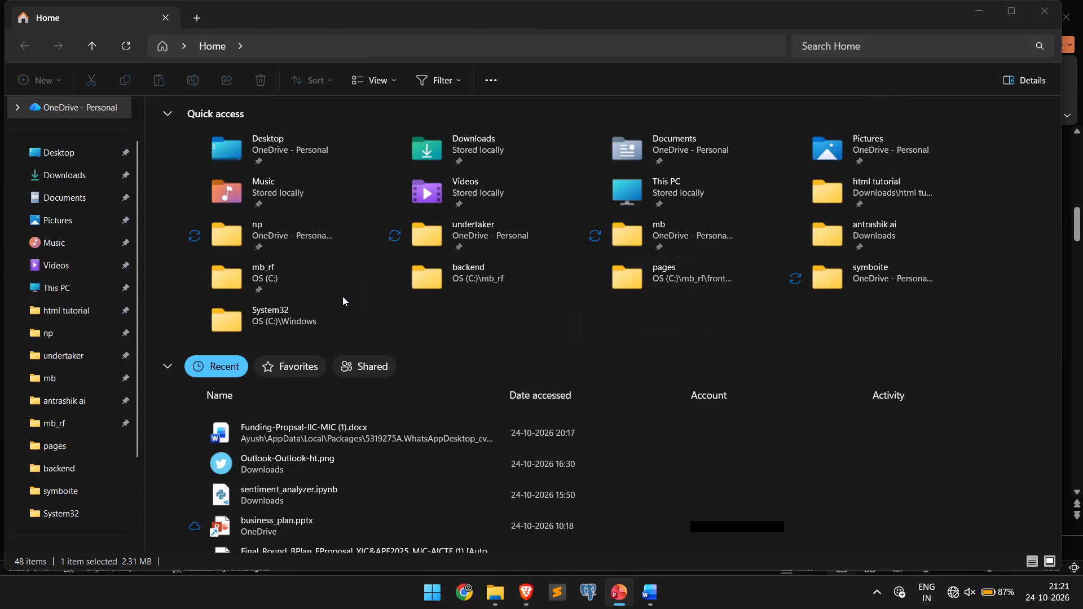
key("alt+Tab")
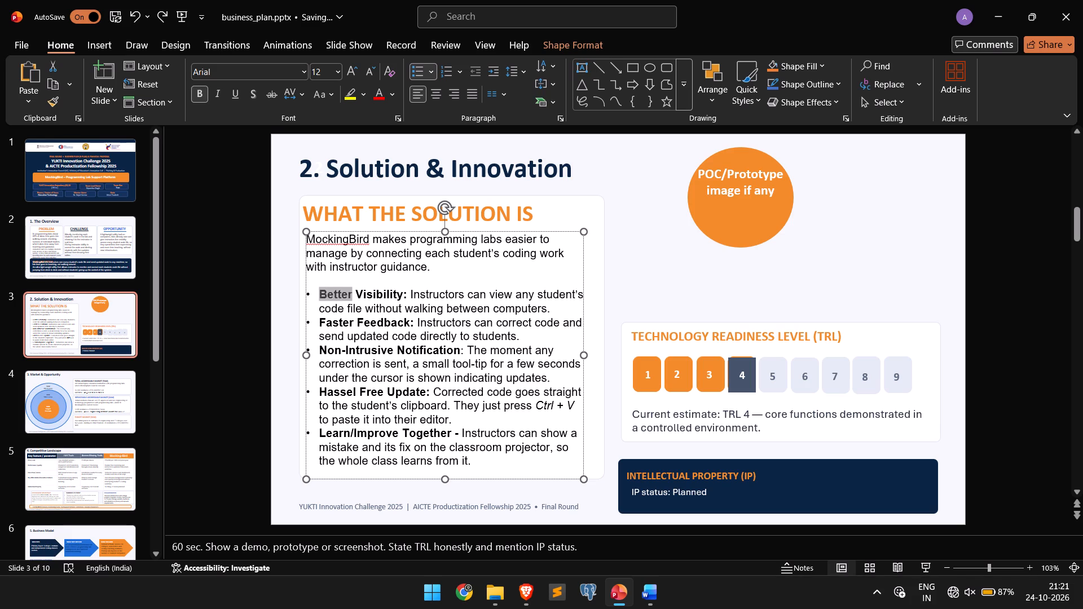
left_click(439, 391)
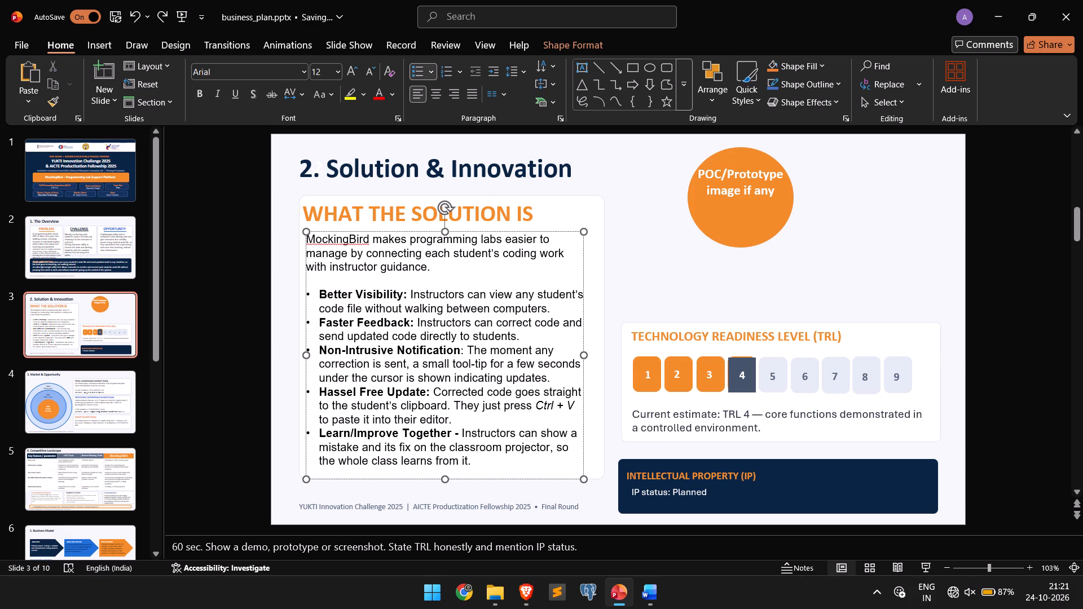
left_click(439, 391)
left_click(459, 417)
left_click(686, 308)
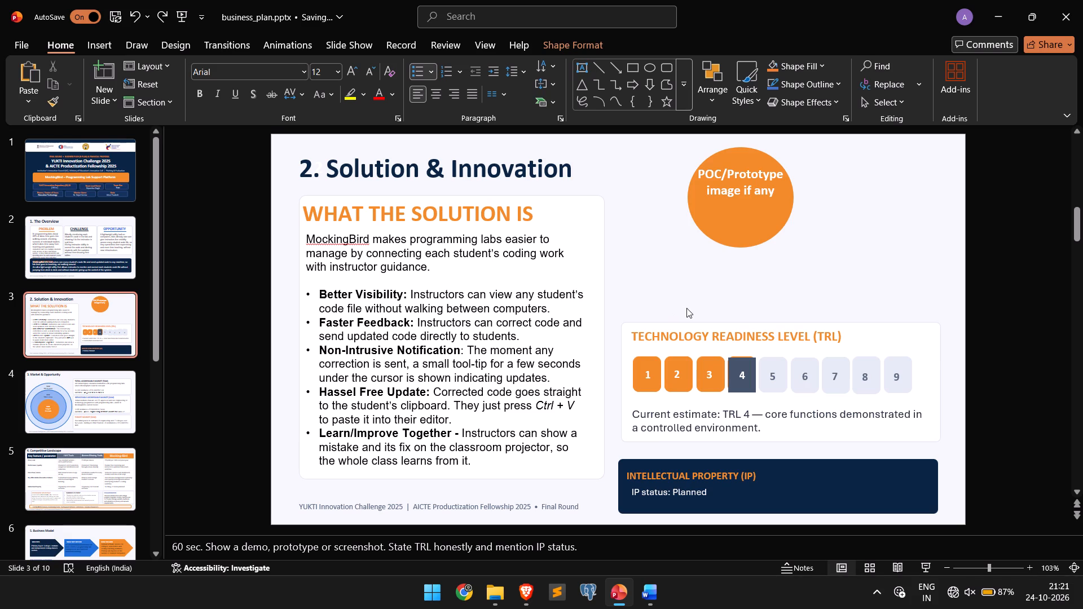
On the Market & Opportunity slide, change the Target Market (SOM) onboarding period to "one year".
key("Right")
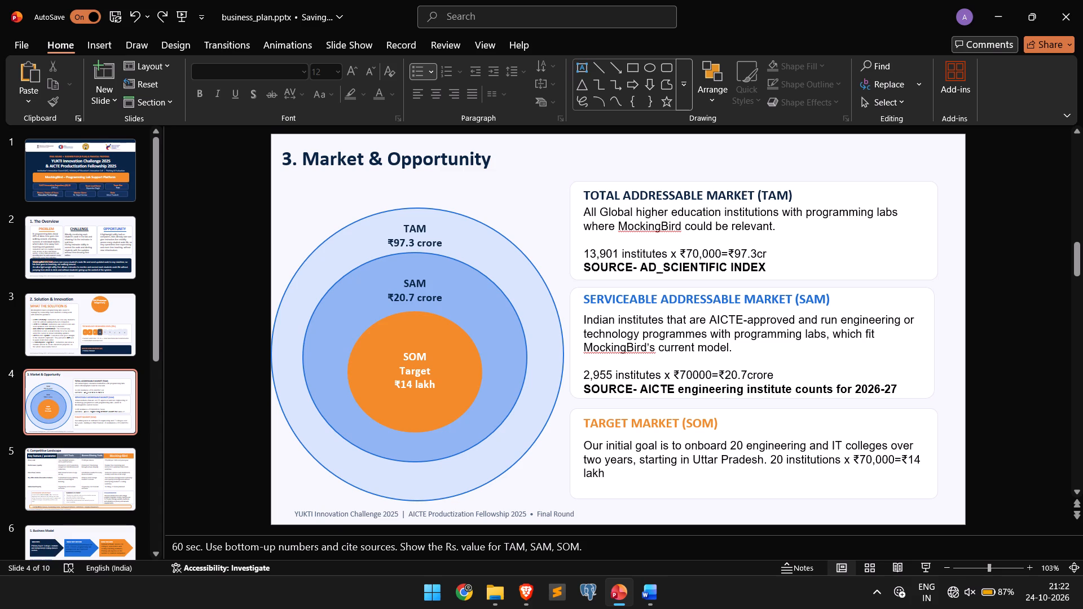
double_click(601, 458)
left_click(617, 465)
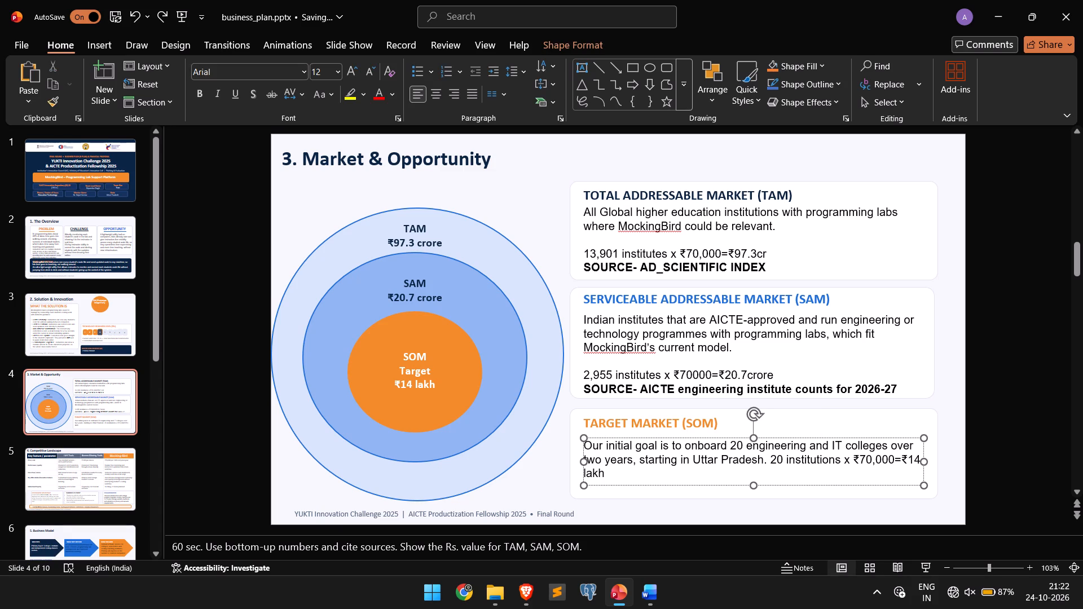
double_click(595, 464)
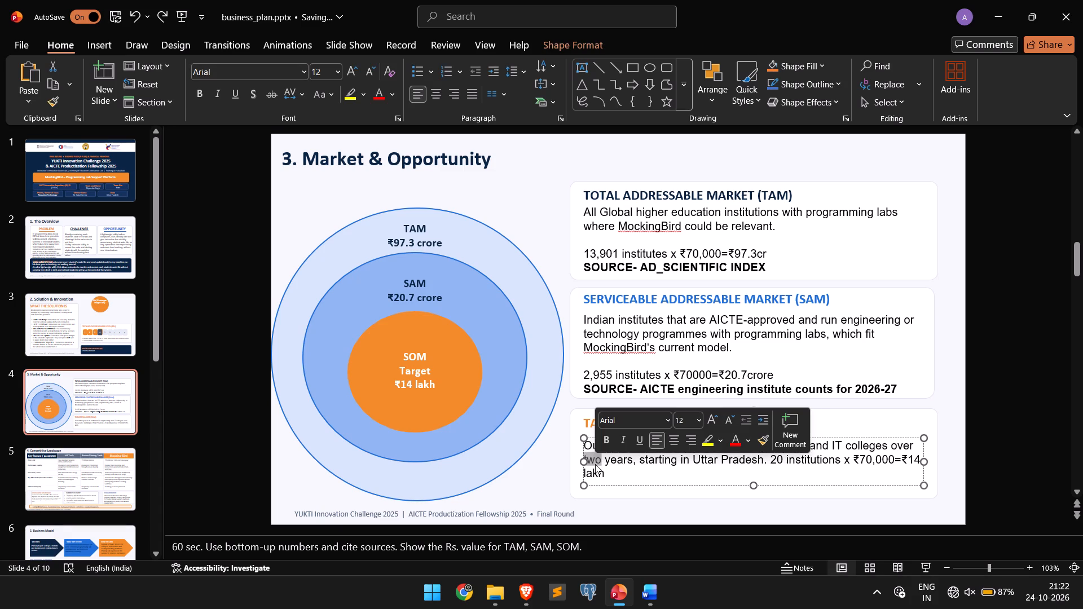
type("on")
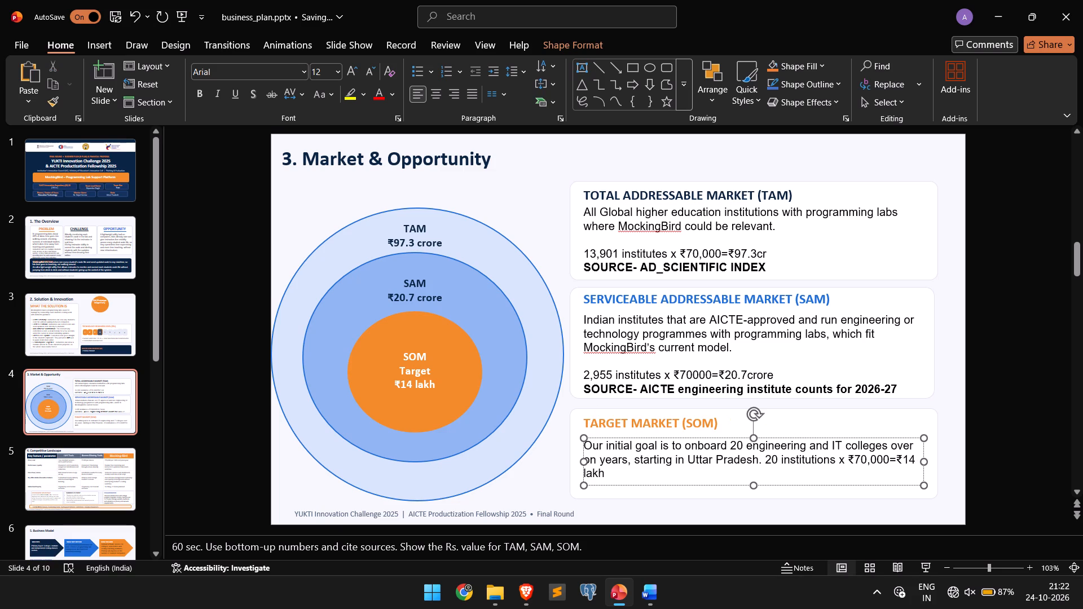
key("e")
key("ctrl+Right")
key("ctrl+Right")
key("BackSpace")
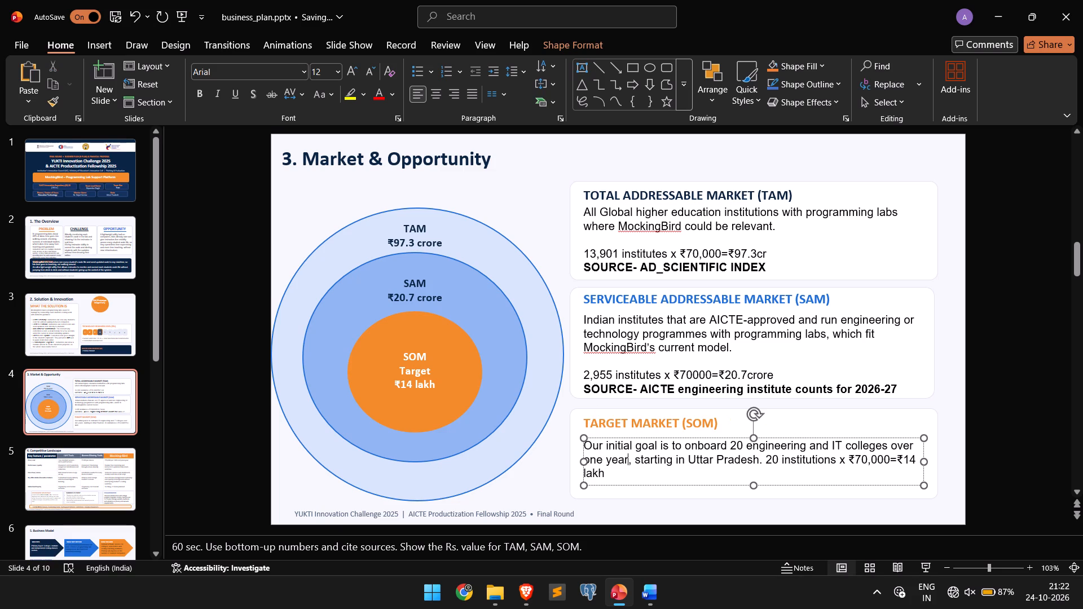
Leave the Target Market text and save the presentation.
left_click(659, 410)
left_click(671, 382)
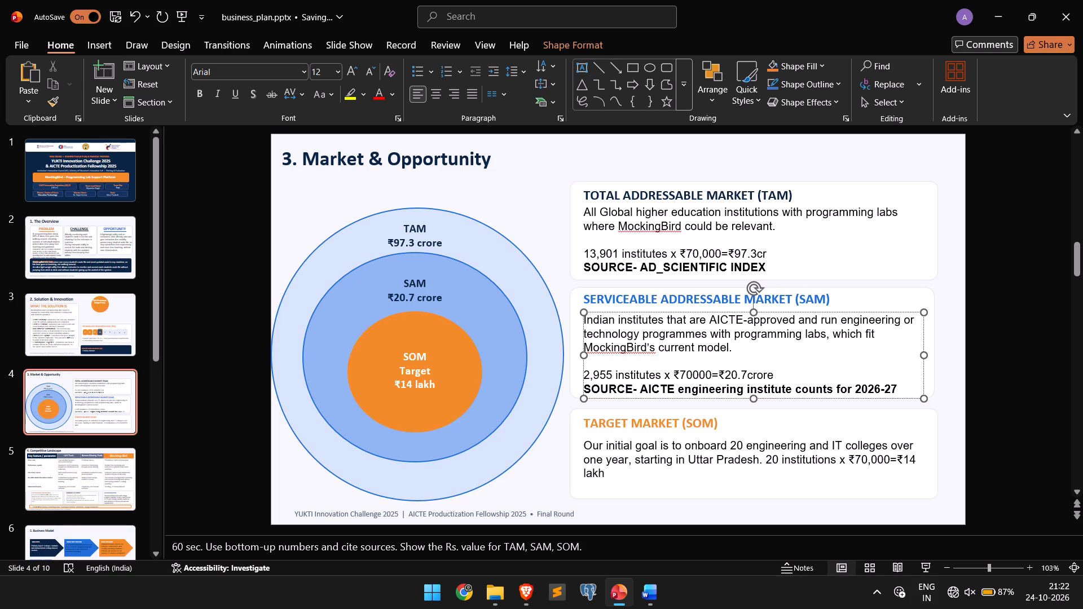
left_click(758, 259)
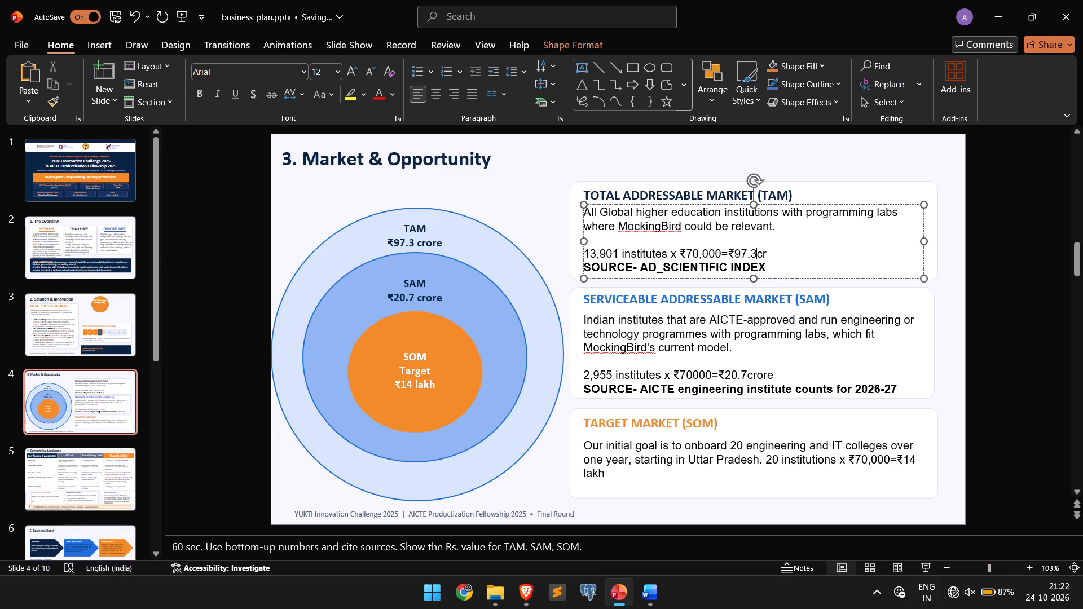
key("ctrl+s")
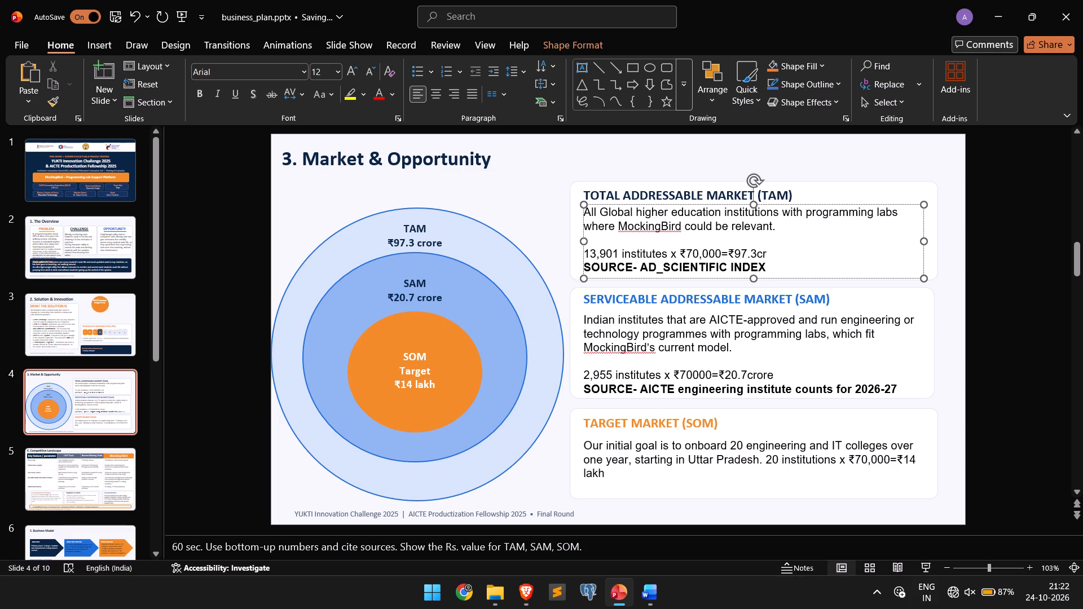
Check the source line under the Total Addressable Market (TAM) calculation.
left_click(595, 270)
left_click_drag(595, 270, 745, 253)
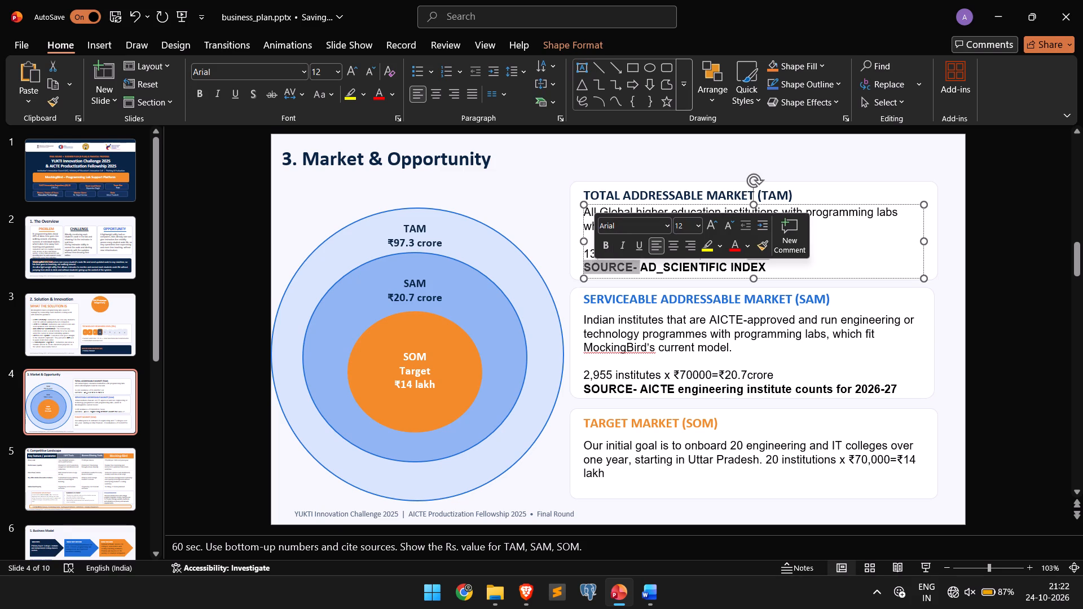
left_click_drag(745, 253, 772, 263)
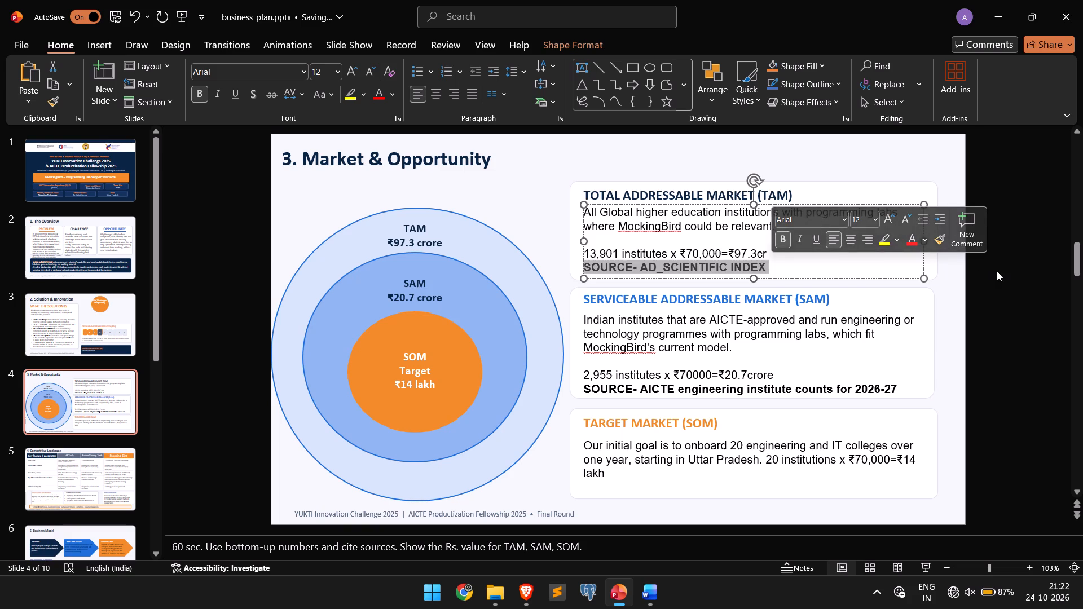
left_click(997, 271)
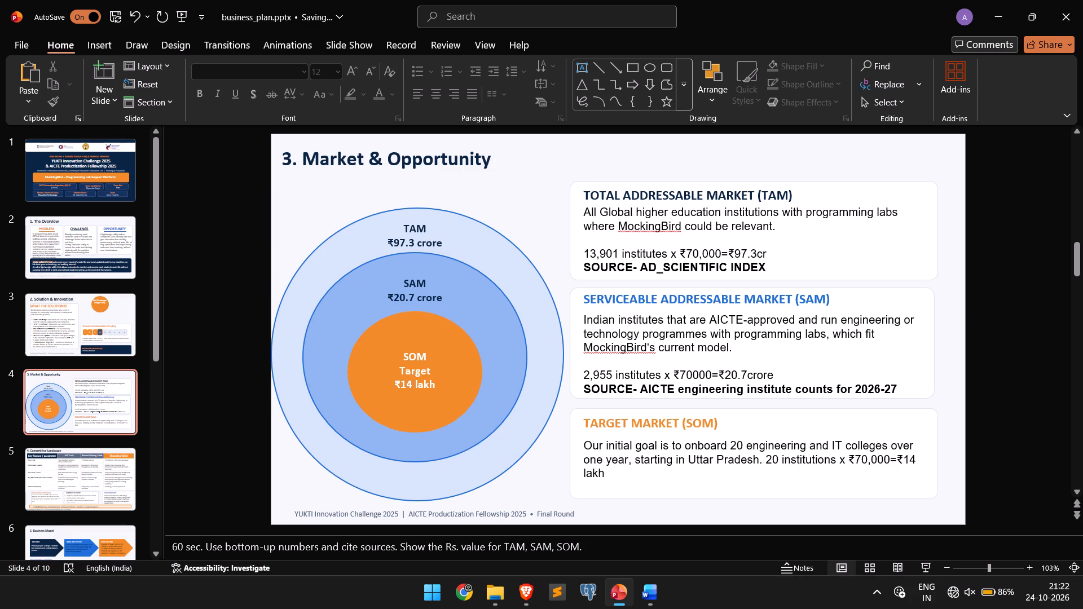
Review The Overview and Solution & Innovation slides again, ending back on the Market & Opportunity slide.
left_click(251, 484)
key("Left")
key("Right")
key("Left")
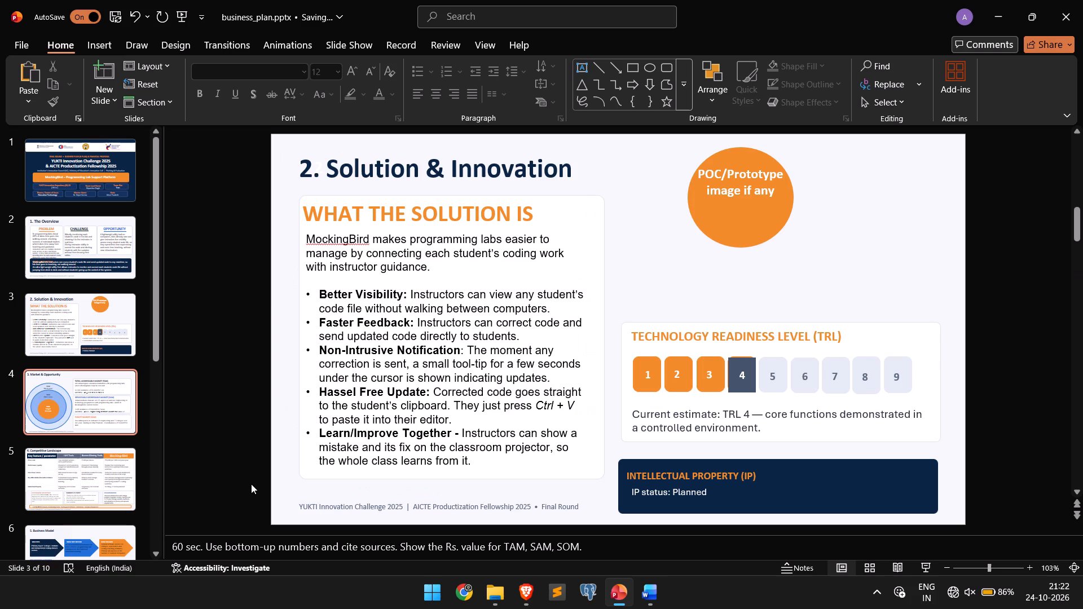
key("Left")
key("Right")
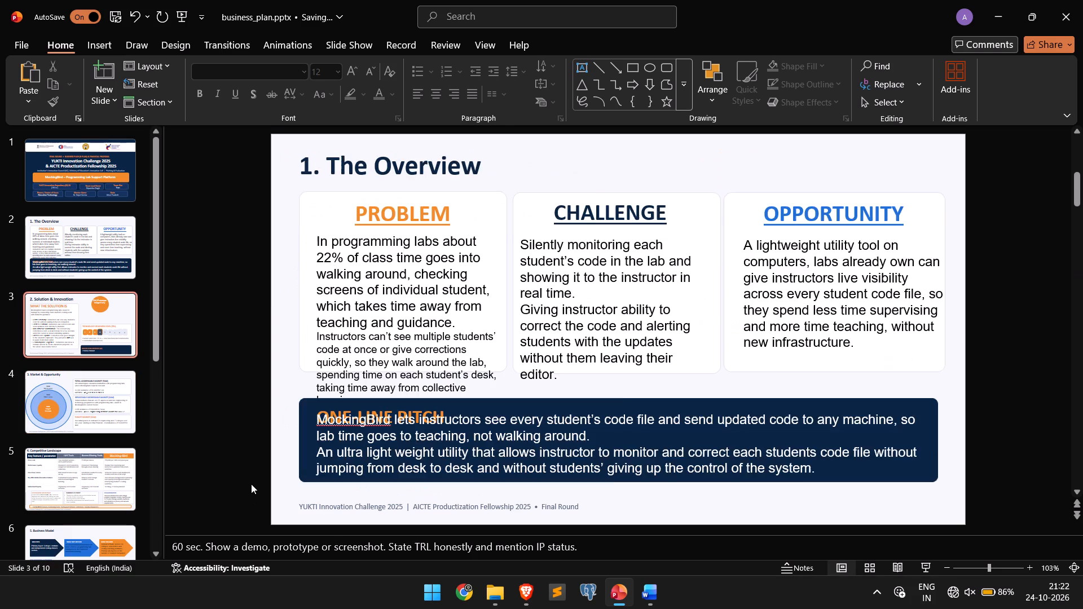
key("Left")
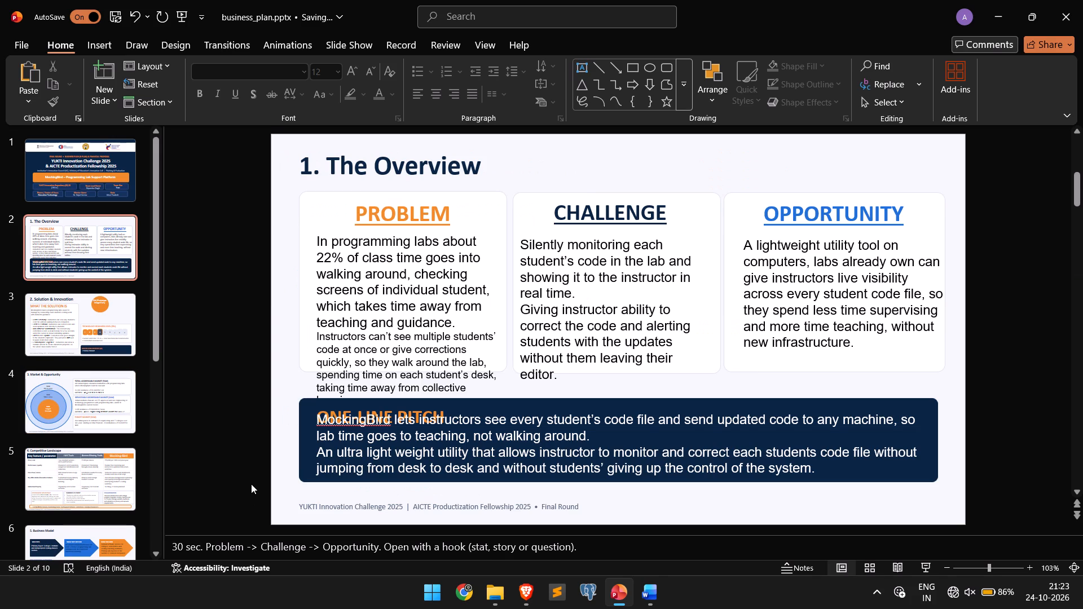
key("Right")
key("Left")
key("Right")
key("Right")
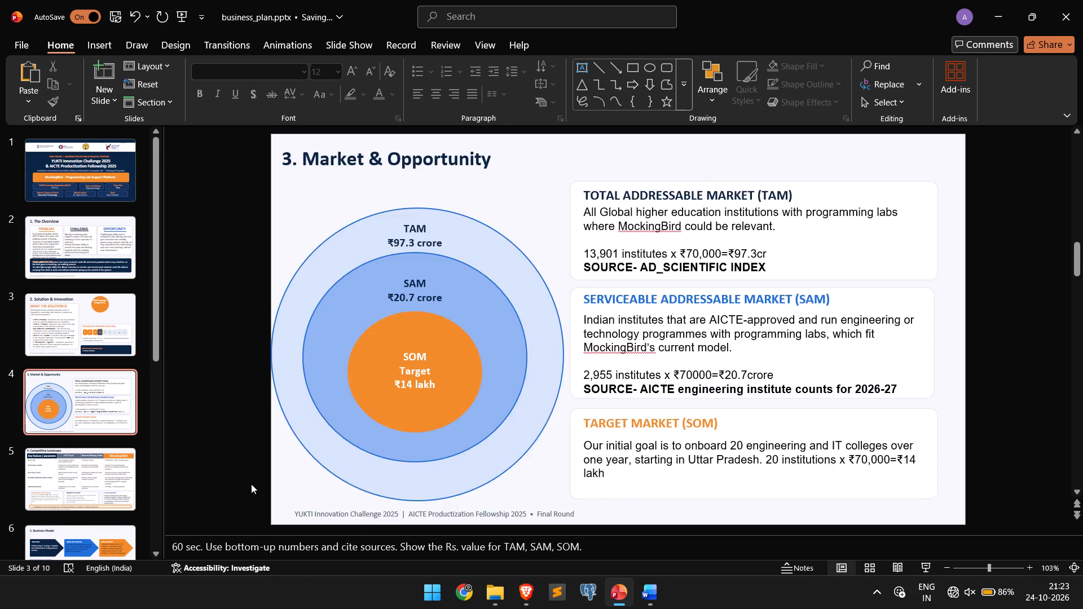
key("Left")
key("Left")
key("Right")
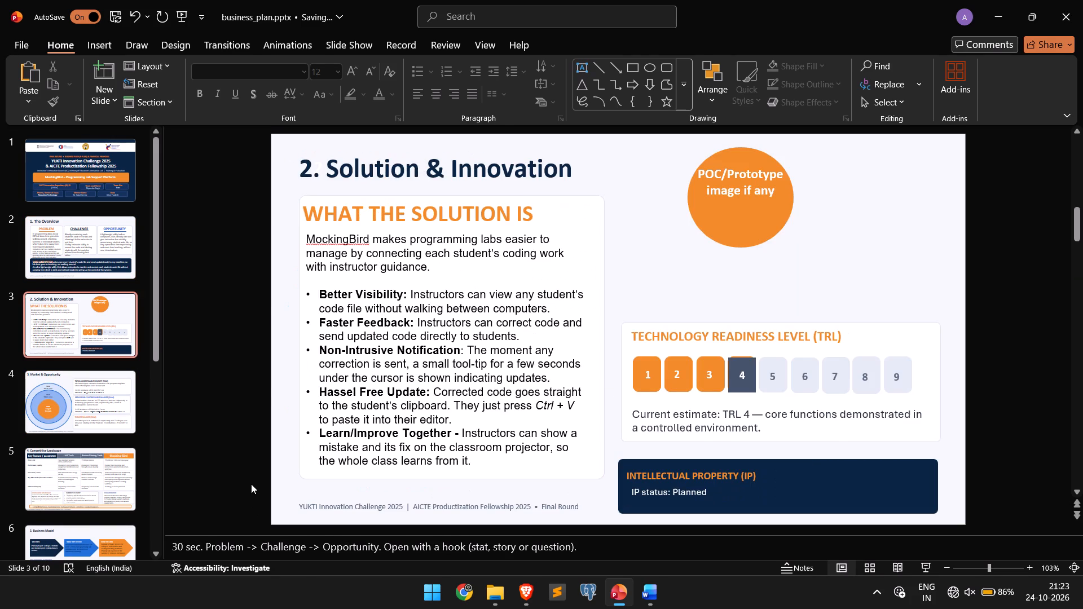
key("Right")
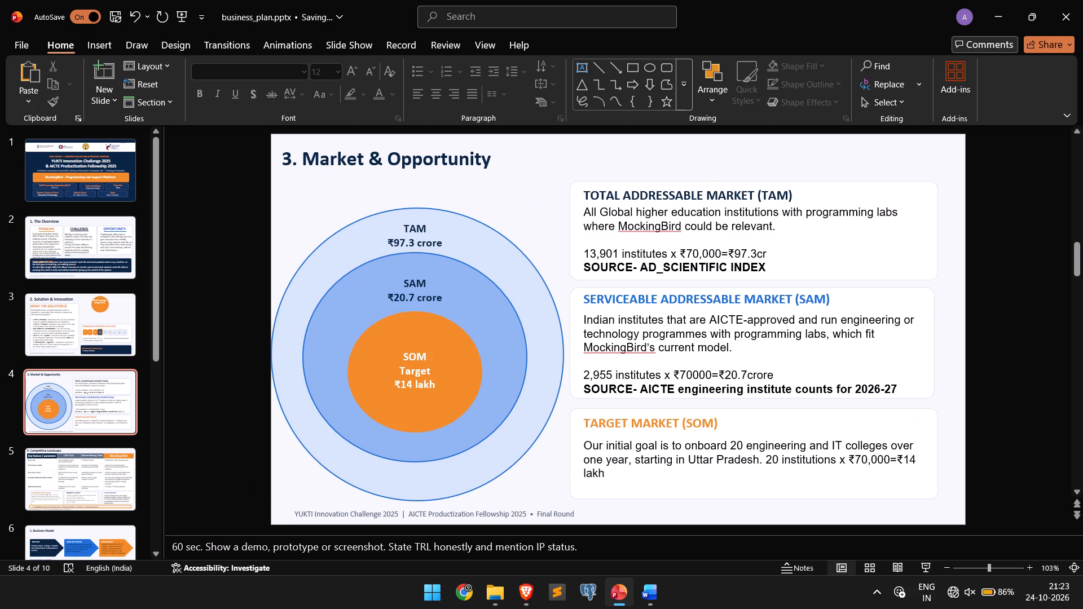
Examine the TAM calculation, the SAM and SOM descriptions, and the source name cited for the TAM.
triple_click(694, 255)
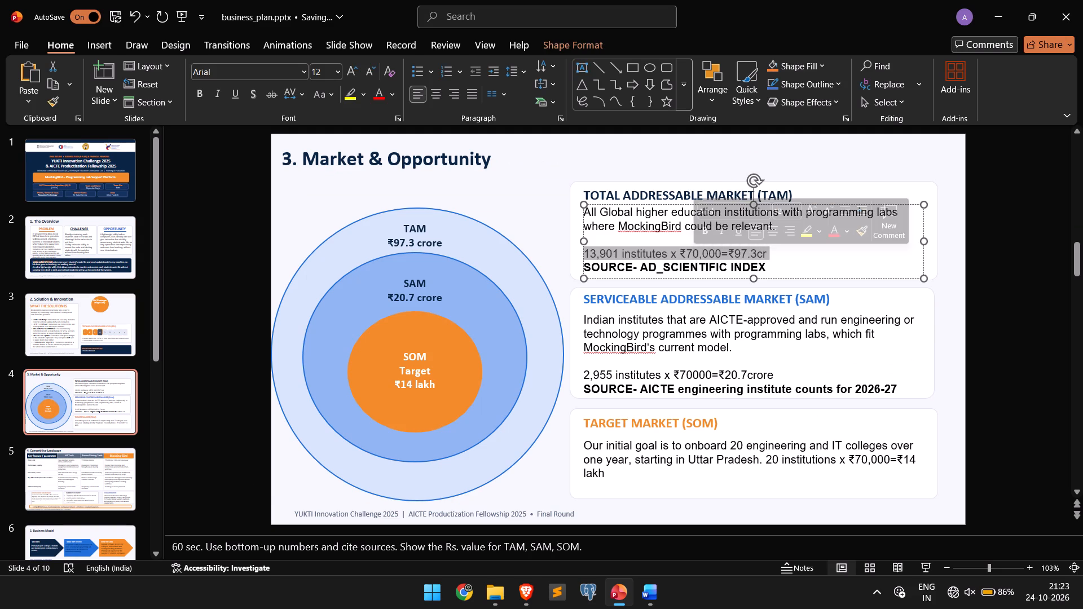
left_click(648, 324)
left_click(648, 324)
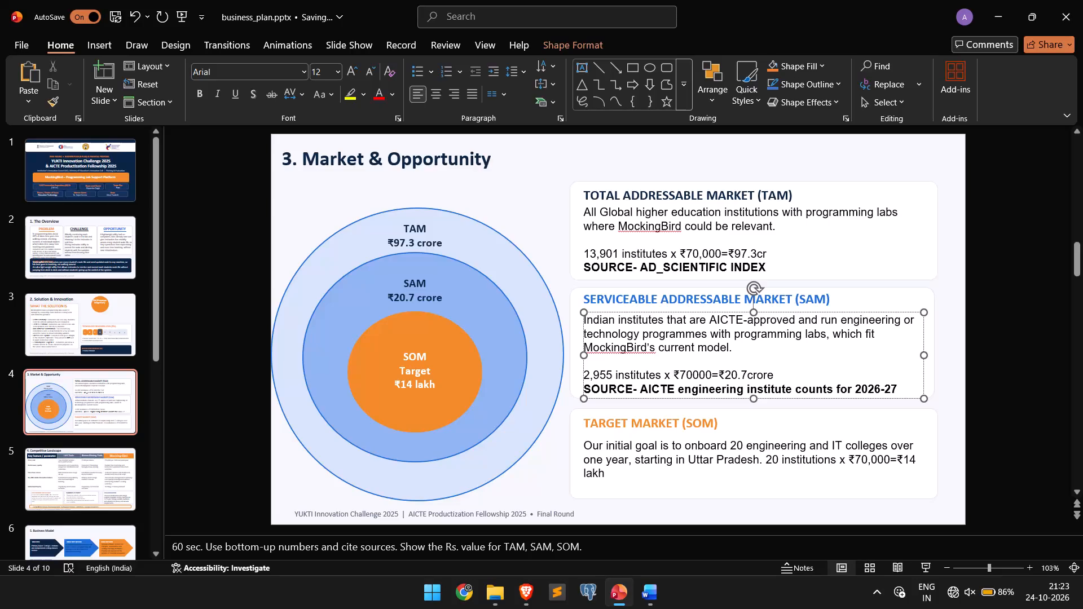
left_click(655, 458)
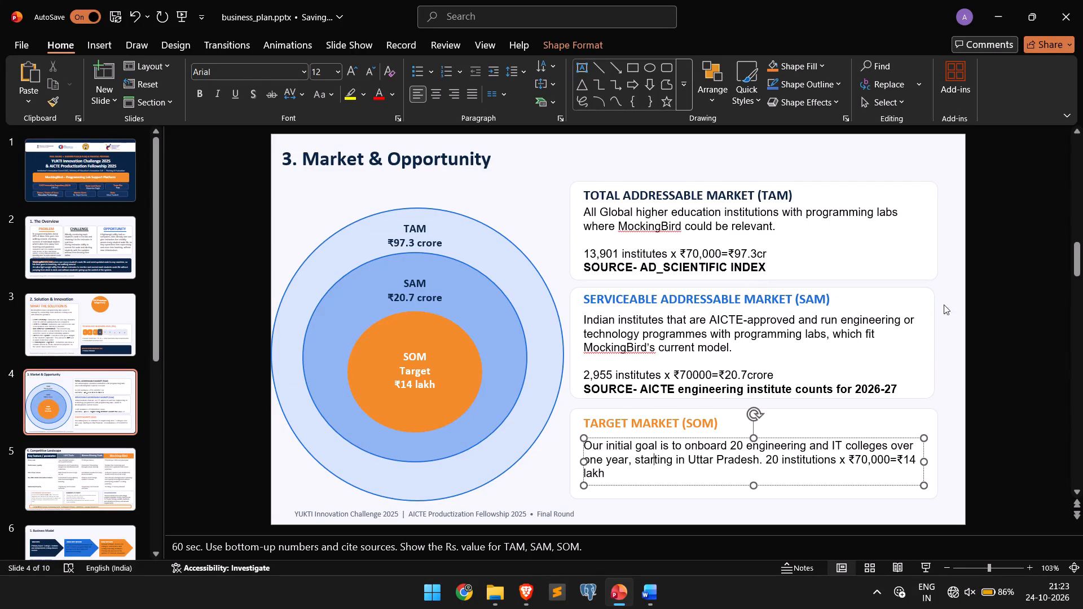
left_click(1002, 283)
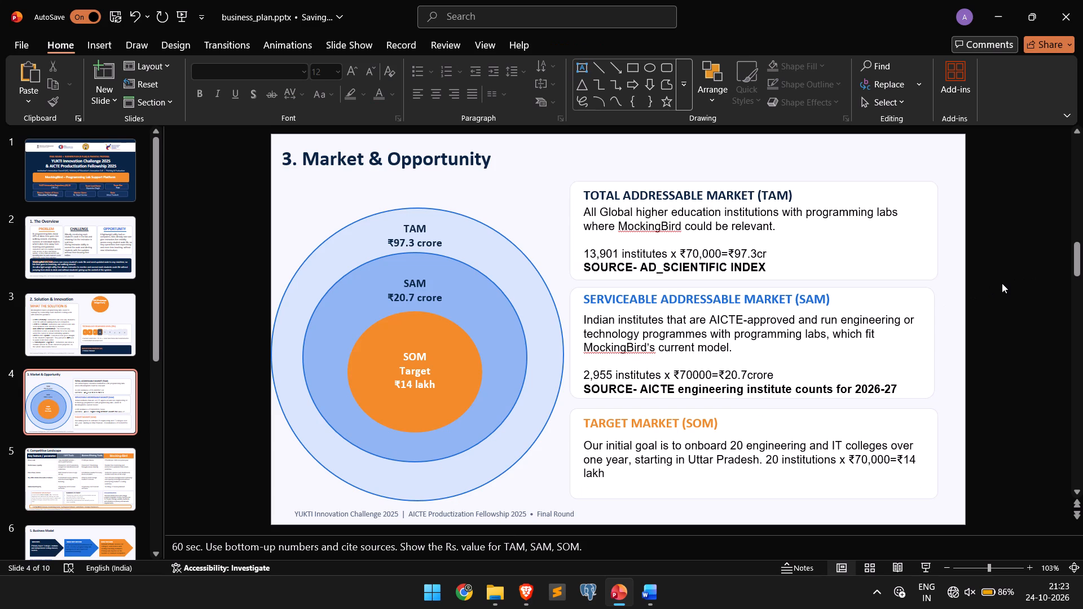
double_click(662, 264)
left_click(658, 266)
left_click_drag(658, 266, 691, 266)
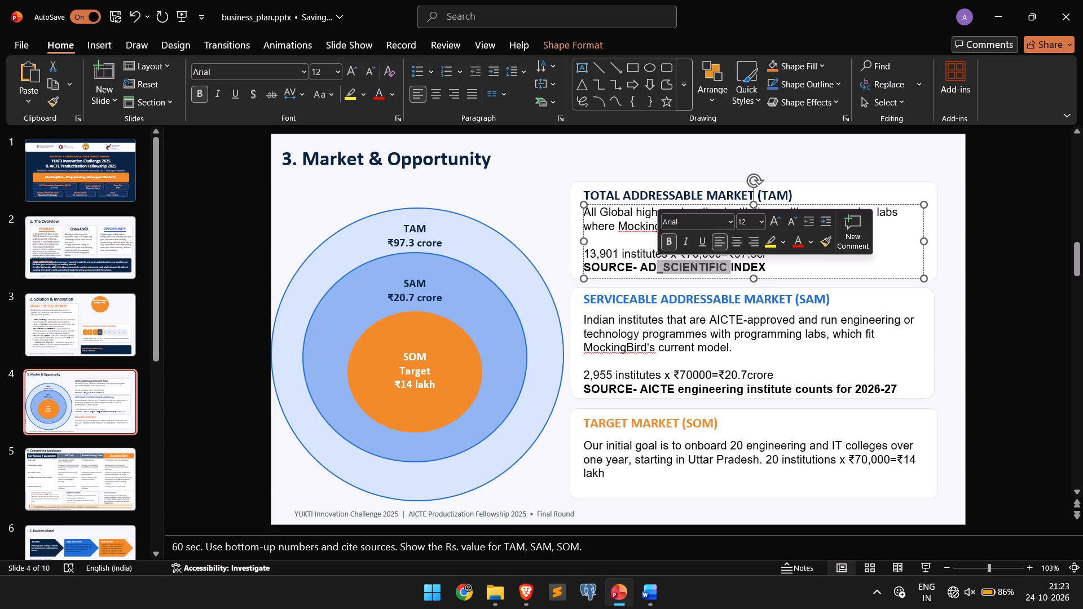
left_click_drag(691, 266, 763, 261)
left_click(763, 261)
left_click_drag(763, 261, 649, 270)
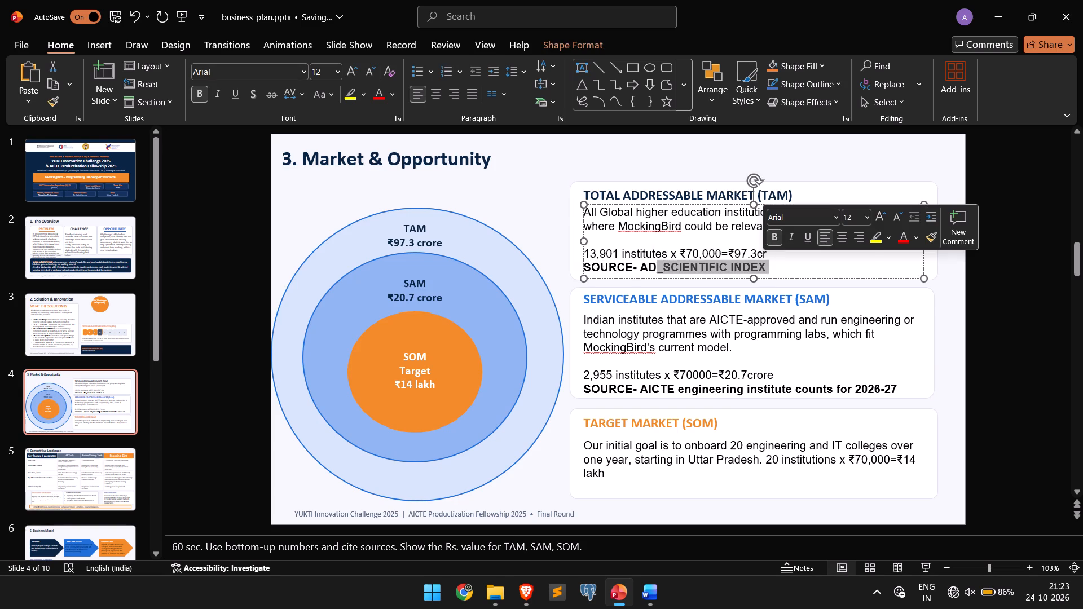
left_click_drag(649, 270, 648, 271)
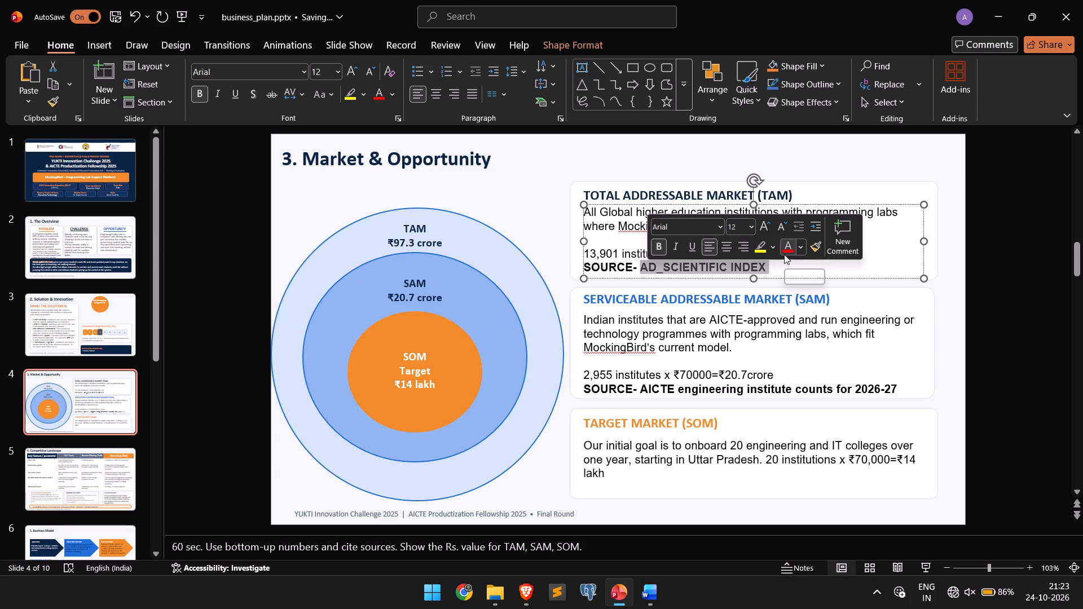
left_click(1010, 221)
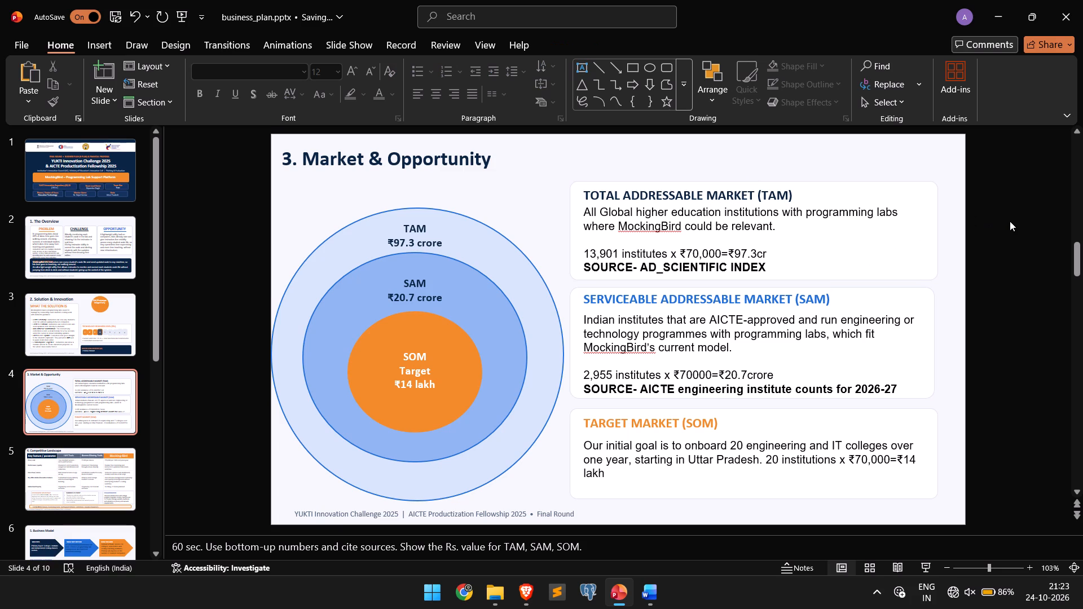
left_click(1010, 221)
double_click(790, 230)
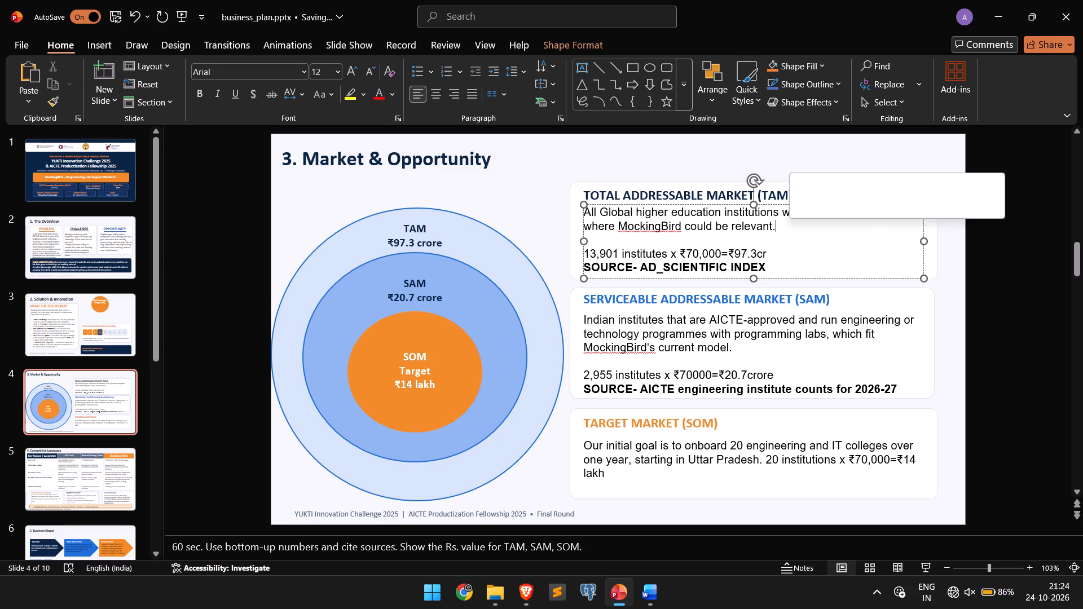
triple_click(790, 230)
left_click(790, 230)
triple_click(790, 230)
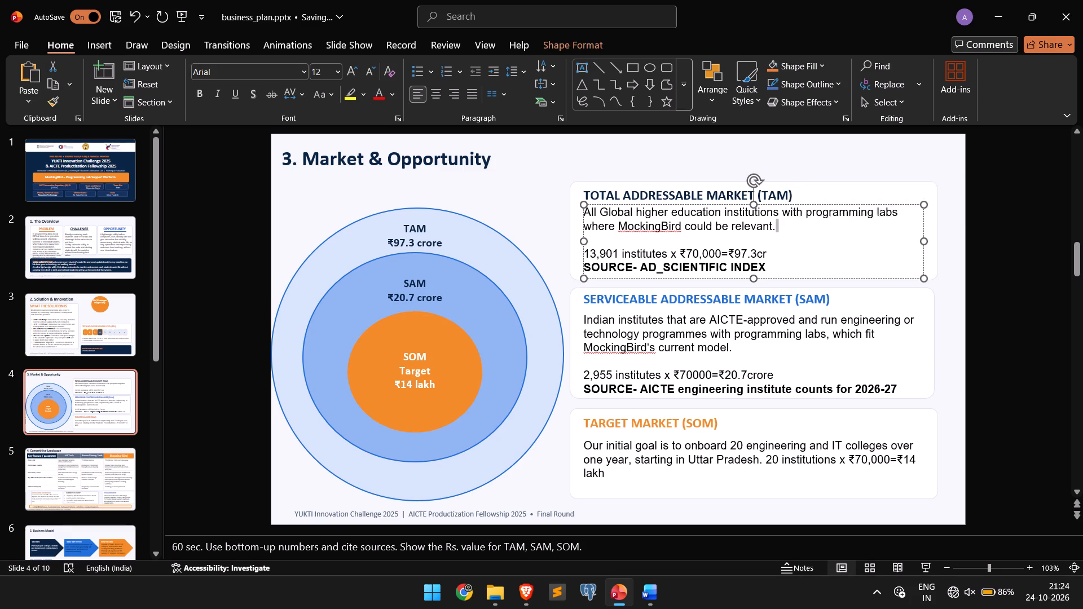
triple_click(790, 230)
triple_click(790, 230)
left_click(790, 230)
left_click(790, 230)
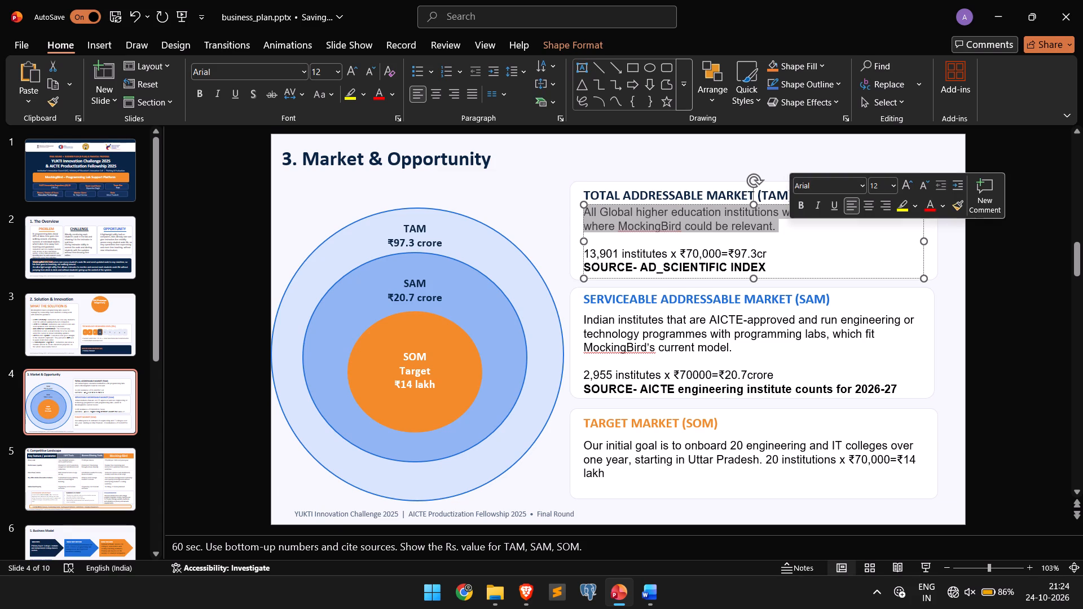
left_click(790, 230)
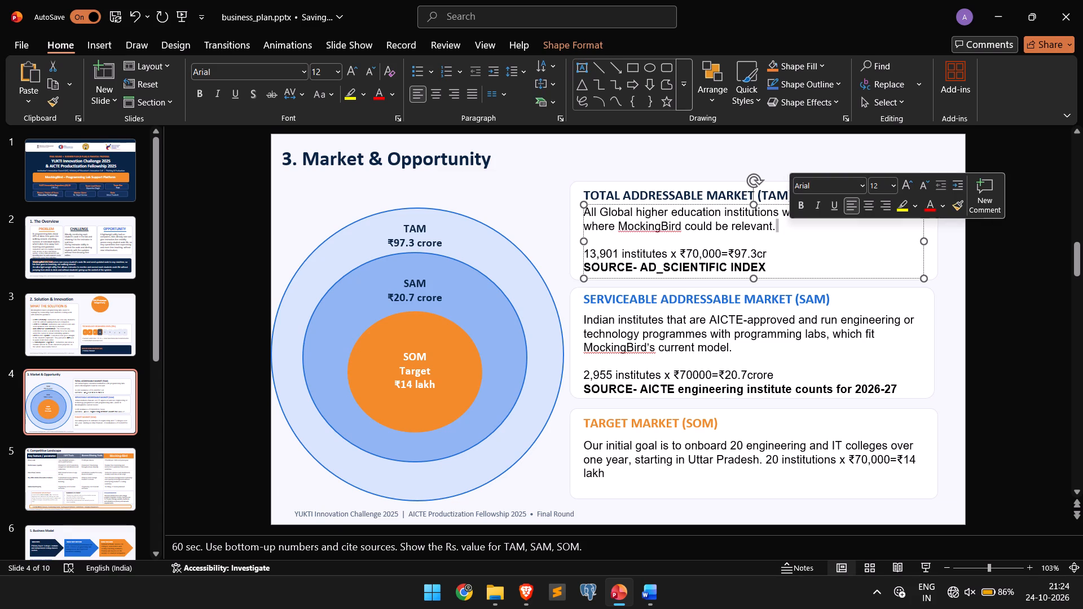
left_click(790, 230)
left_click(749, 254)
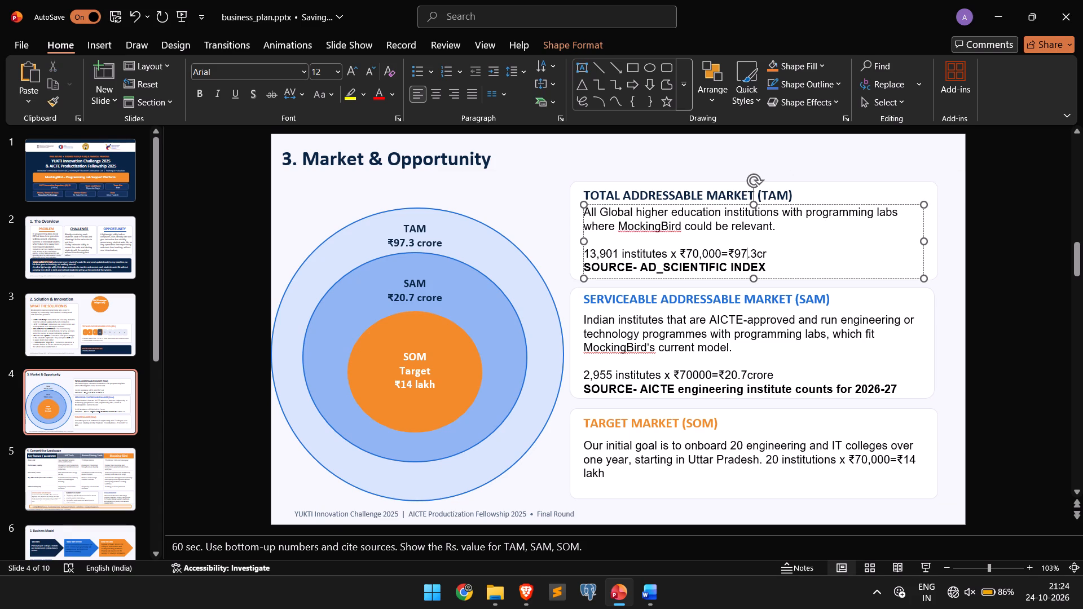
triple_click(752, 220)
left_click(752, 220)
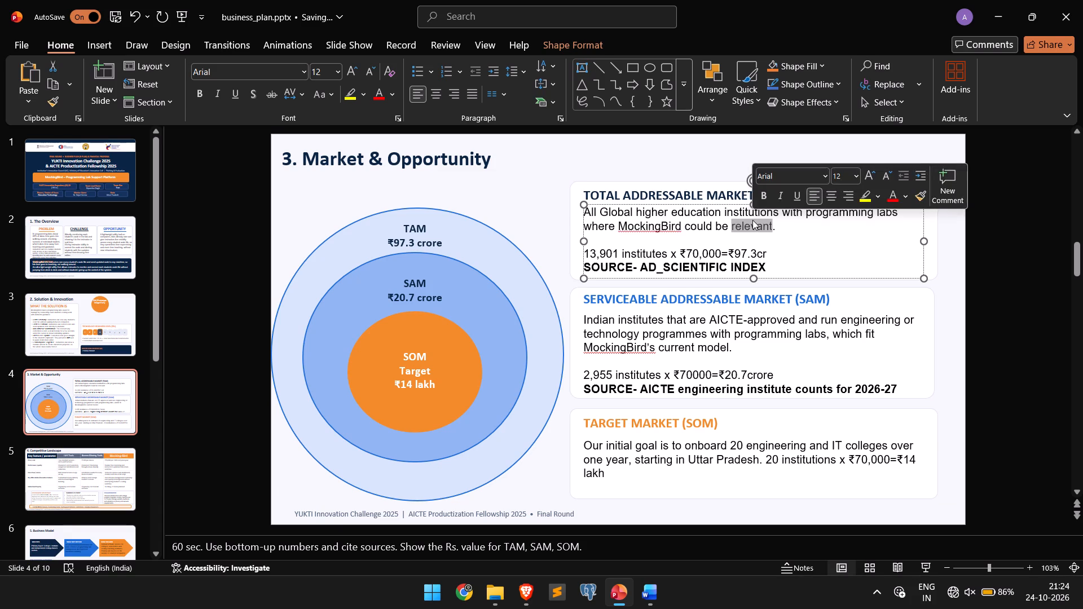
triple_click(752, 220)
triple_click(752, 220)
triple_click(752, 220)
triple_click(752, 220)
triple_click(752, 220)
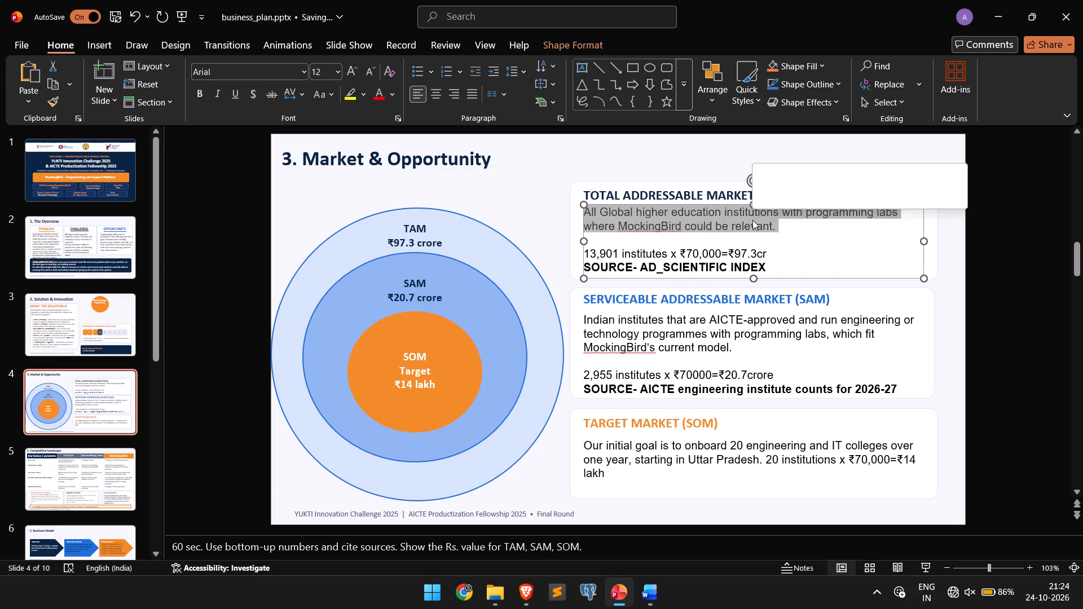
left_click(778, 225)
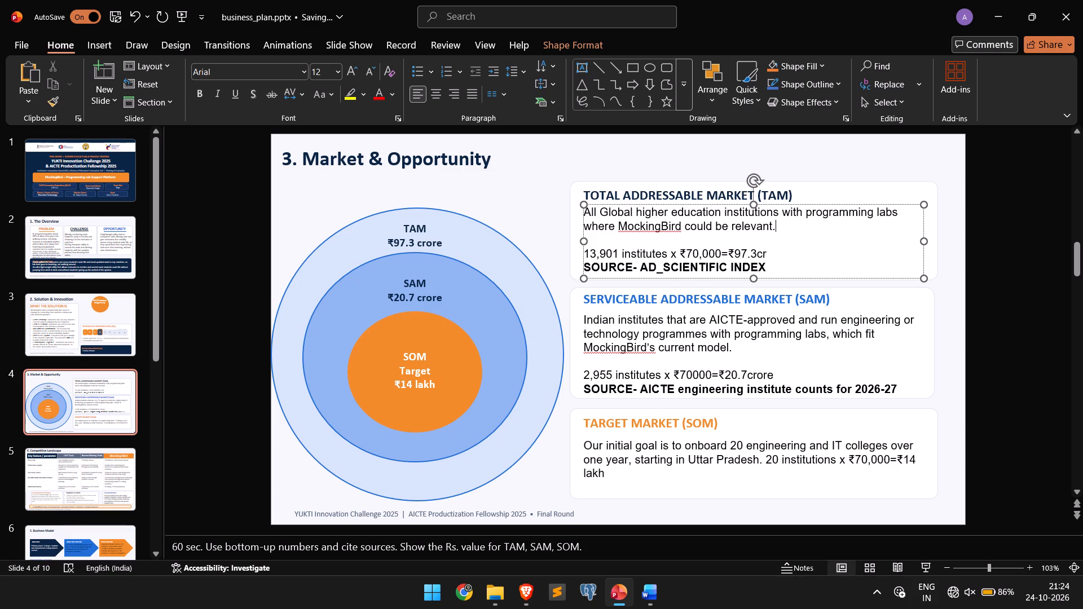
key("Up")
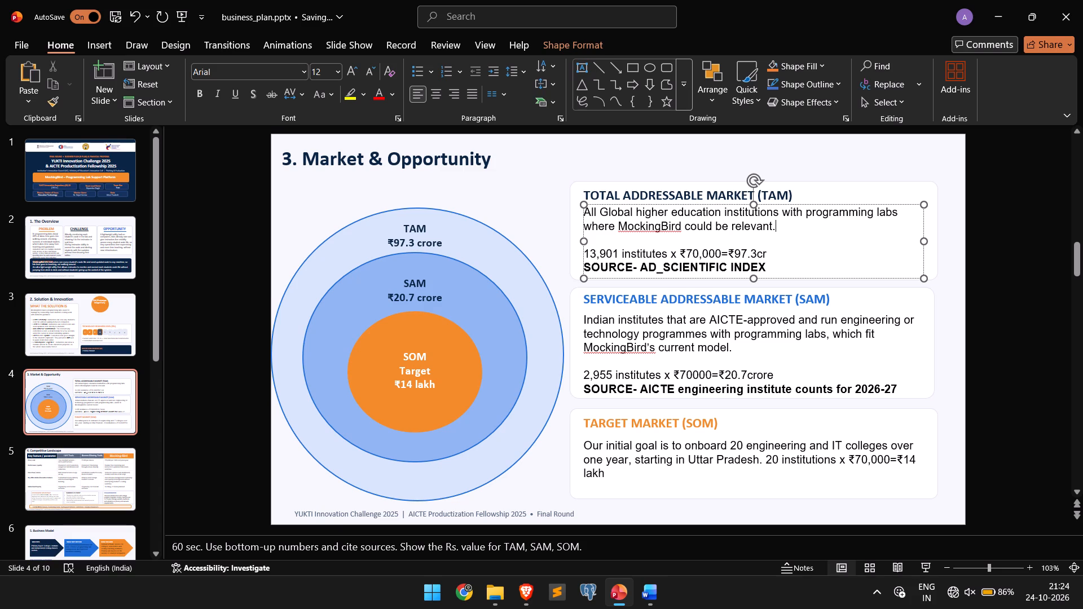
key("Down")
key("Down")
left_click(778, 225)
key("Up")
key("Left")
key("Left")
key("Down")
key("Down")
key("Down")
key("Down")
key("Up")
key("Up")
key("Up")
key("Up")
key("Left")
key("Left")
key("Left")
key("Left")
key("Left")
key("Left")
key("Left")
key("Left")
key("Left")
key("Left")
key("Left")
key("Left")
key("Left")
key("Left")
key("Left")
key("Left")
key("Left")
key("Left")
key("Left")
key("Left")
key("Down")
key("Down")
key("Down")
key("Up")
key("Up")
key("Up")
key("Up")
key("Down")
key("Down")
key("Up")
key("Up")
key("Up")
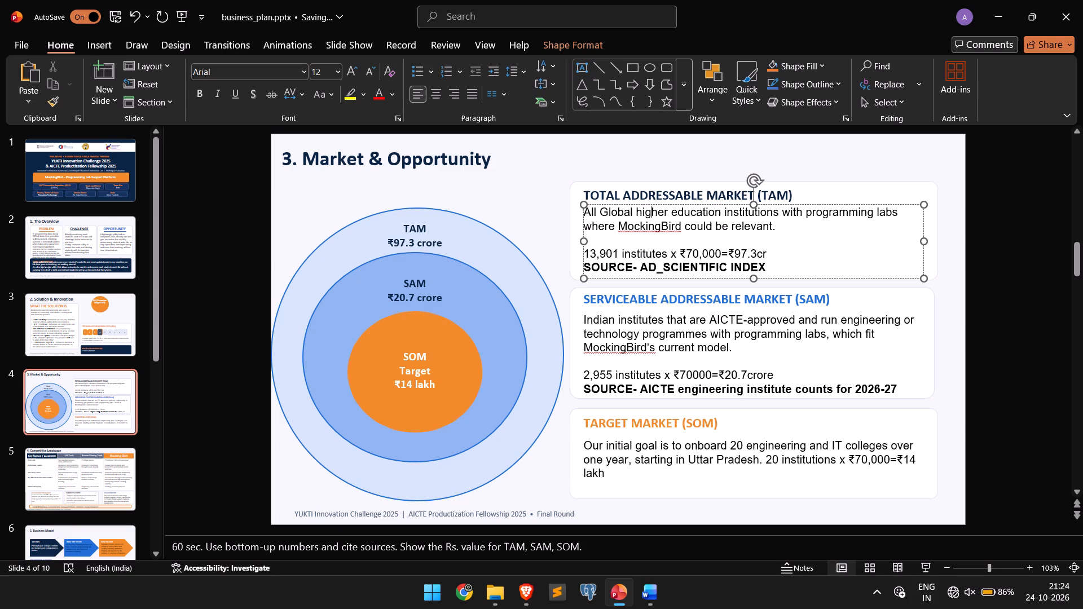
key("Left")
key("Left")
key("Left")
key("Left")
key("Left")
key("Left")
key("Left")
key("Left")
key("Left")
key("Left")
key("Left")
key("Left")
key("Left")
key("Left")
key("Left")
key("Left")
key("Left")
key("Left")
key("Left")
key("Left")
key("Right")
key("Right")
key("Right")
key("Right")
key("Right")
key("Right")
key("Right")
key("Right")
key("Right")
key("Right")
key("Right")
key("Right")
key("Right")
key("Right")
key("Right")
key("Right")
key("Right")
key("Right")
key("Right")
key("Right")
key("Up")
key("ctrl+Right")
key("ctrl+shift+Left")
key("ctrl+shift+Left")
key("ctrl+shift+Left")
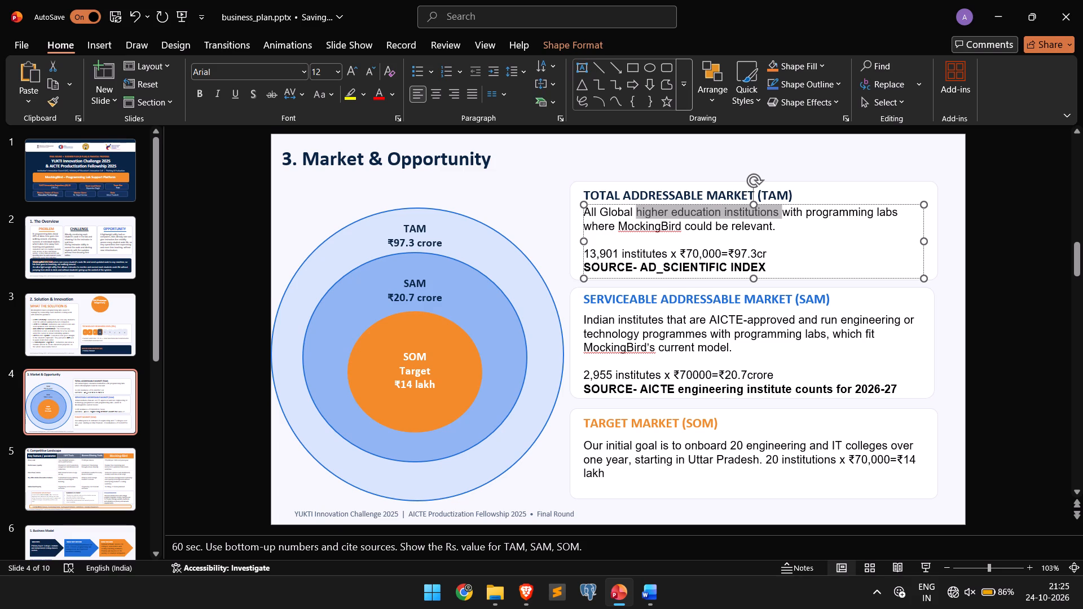
Add the line "Service Workers" below the TAM description, directly above the institute calculation with no blank line between them.
left_click(778, 225)
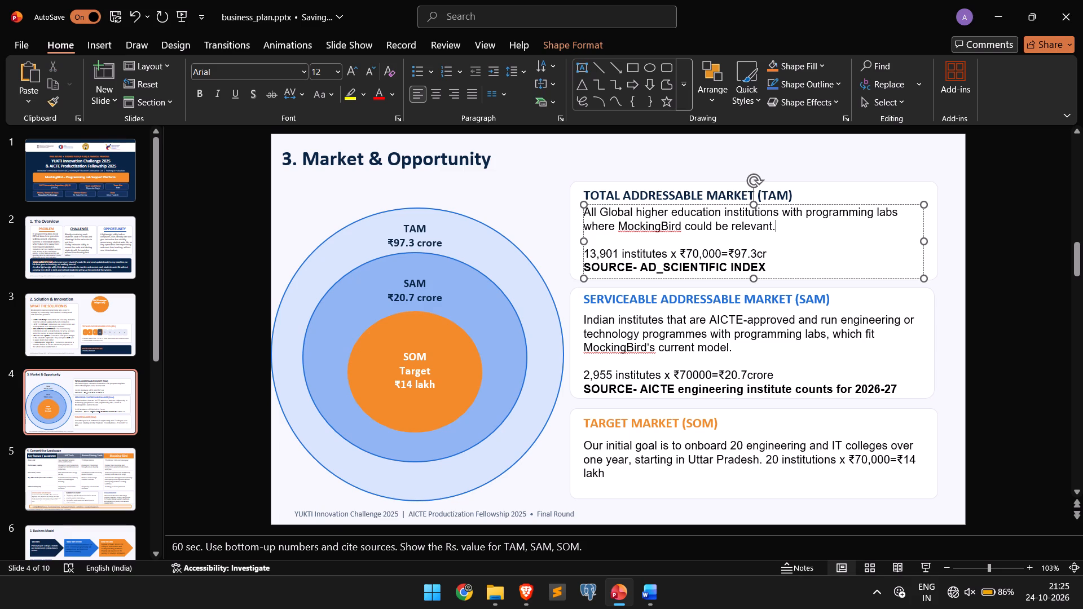
key("Return")
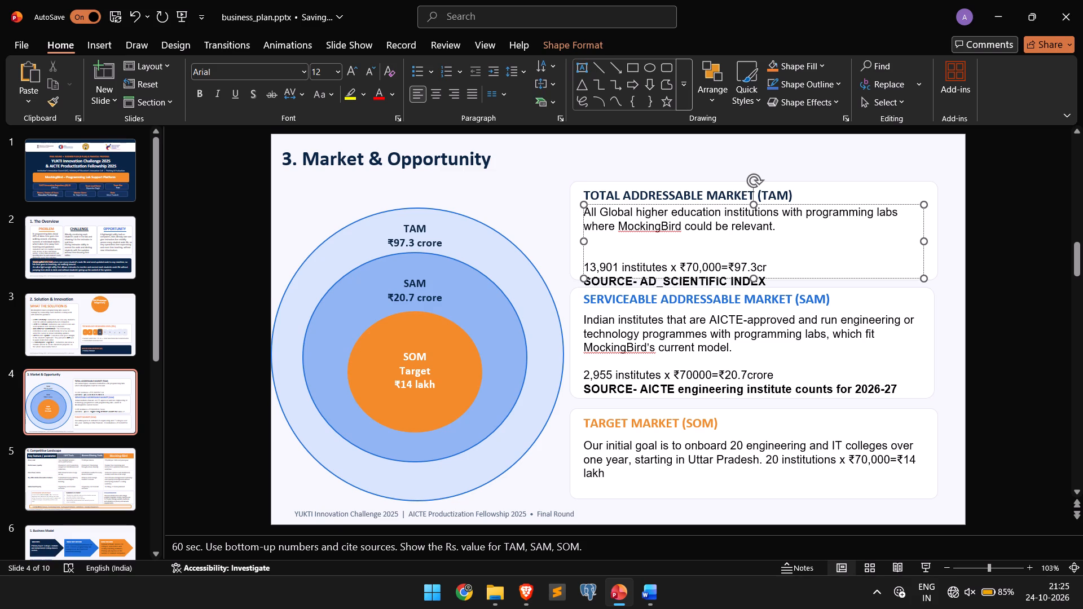
type("Service Workers")
key("Delete")
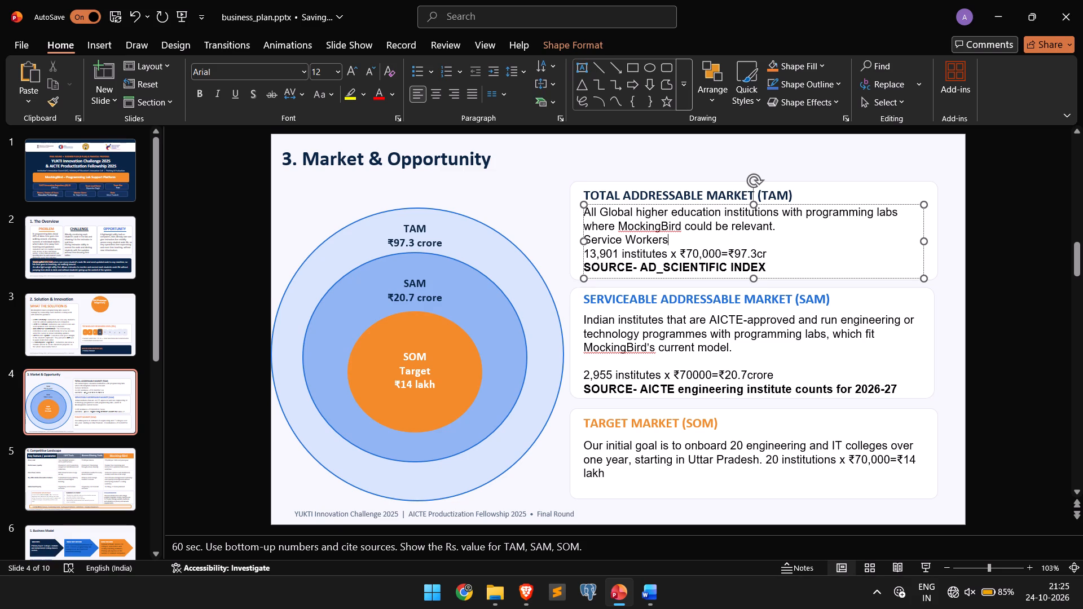
Examine the SAM description, its institute calculation and its source line.
left_click(705, 327)
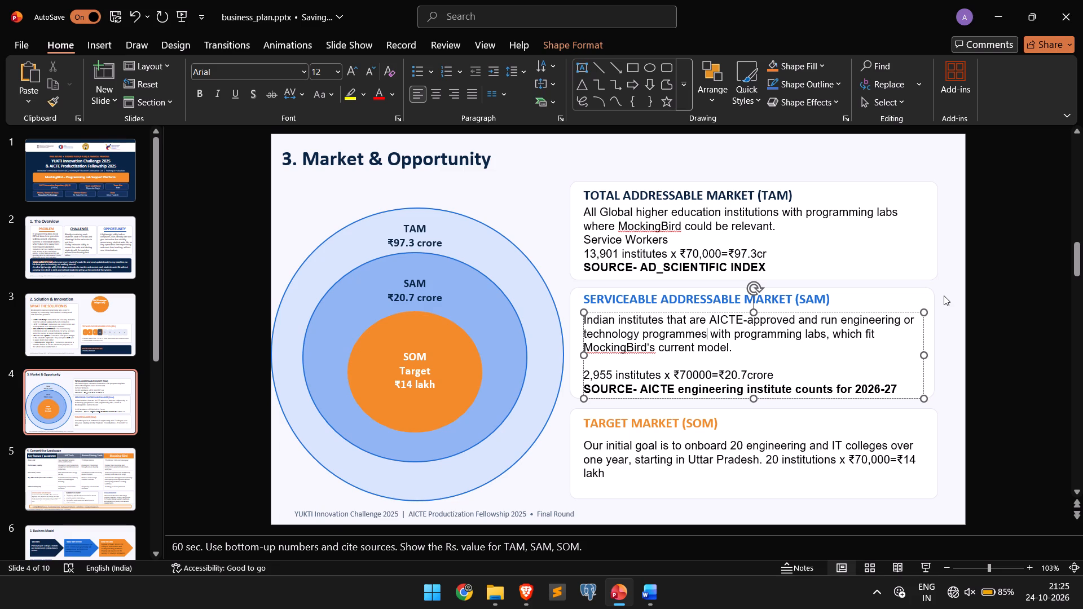
left_click(811, 349)
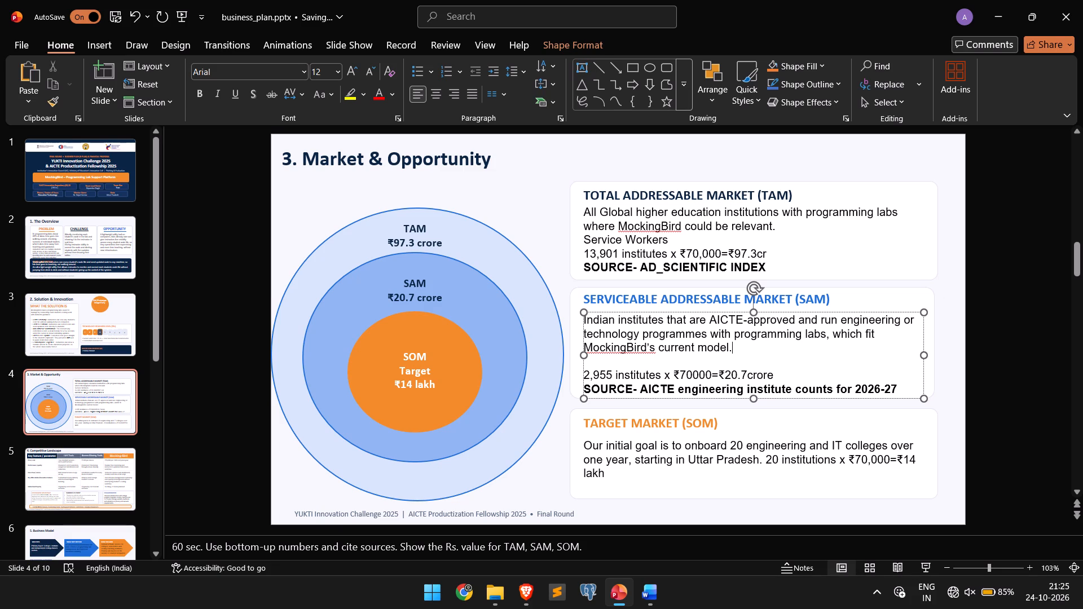
triple_click(765, 377)
left_click(765, 377)
triple_click(765, 377)
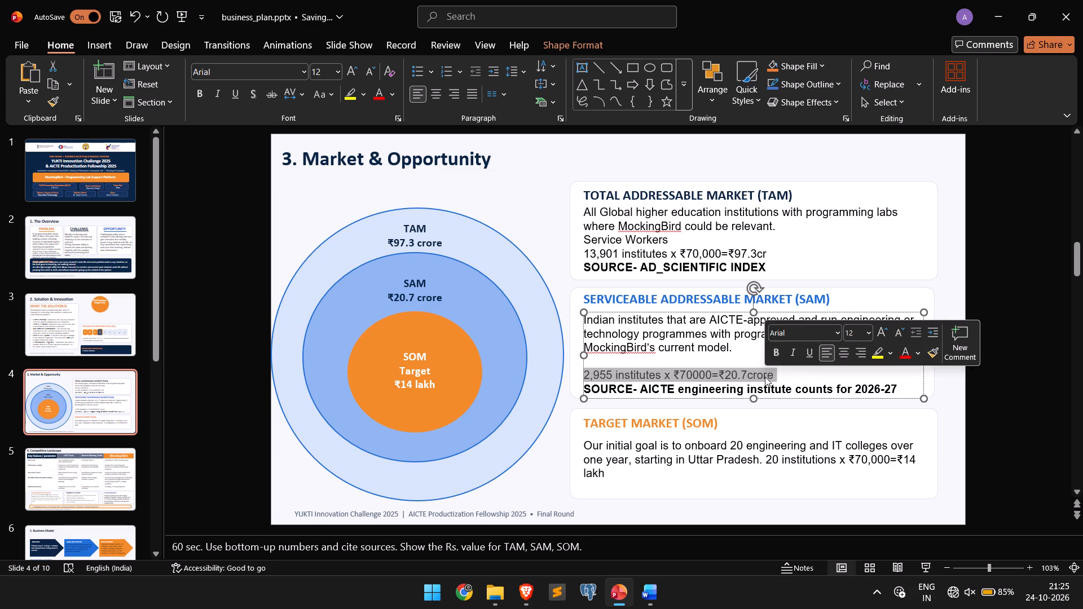
triple_click(739, 391)
left_click(739, 391)
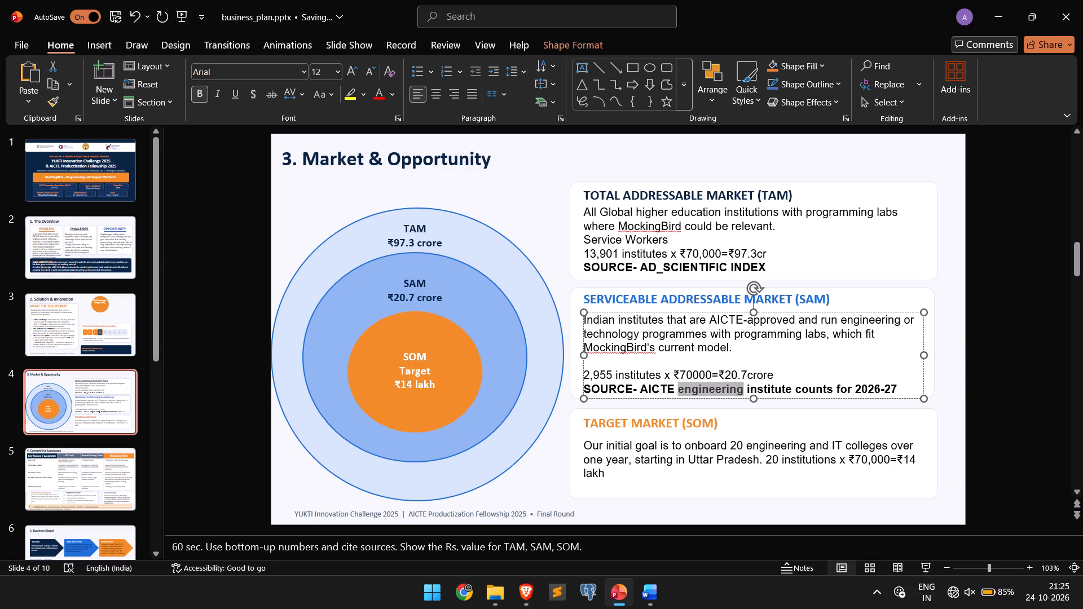
triple_click(716, 323)
left_click(716, 323)
Place the text cursor in the TAM source line, directly after the word SOURCE.
left_click(679, 250)
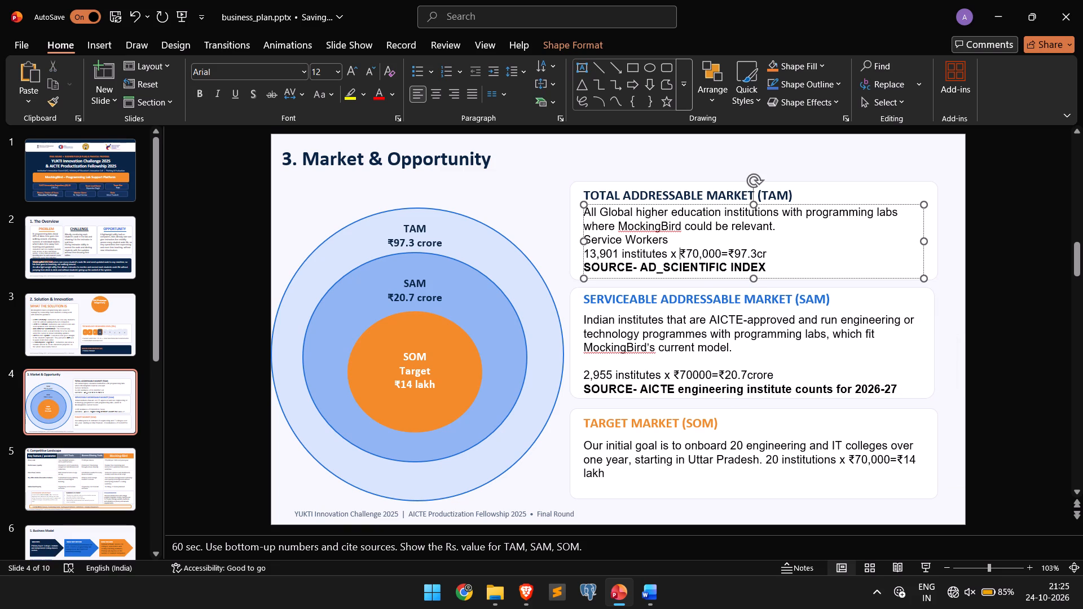
left_click(661, 265)
key("Left")
key("Left")
key("Left")
key("Left")
key("Left")
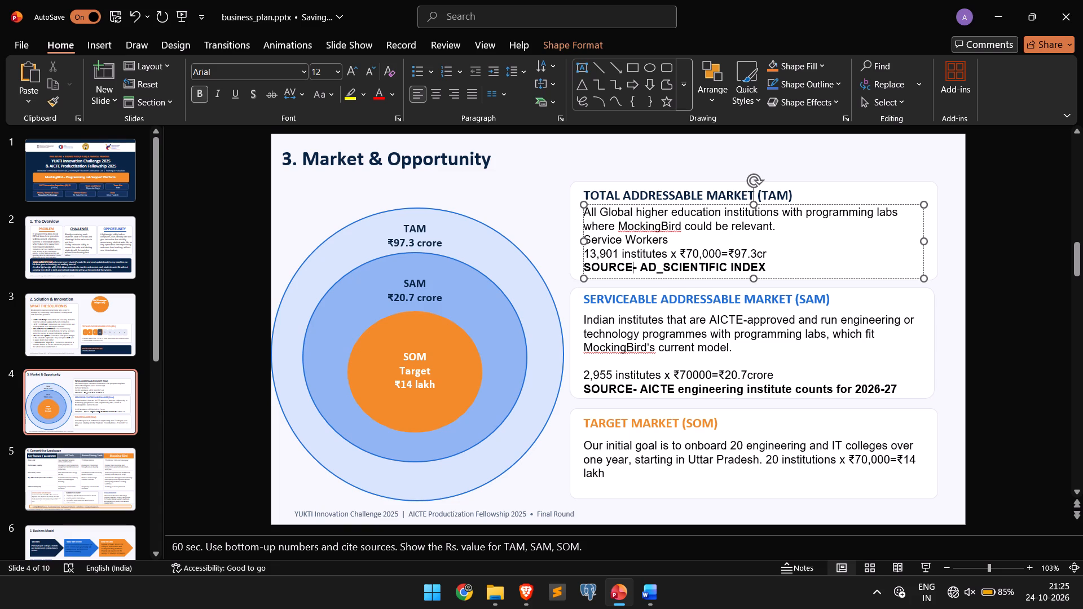
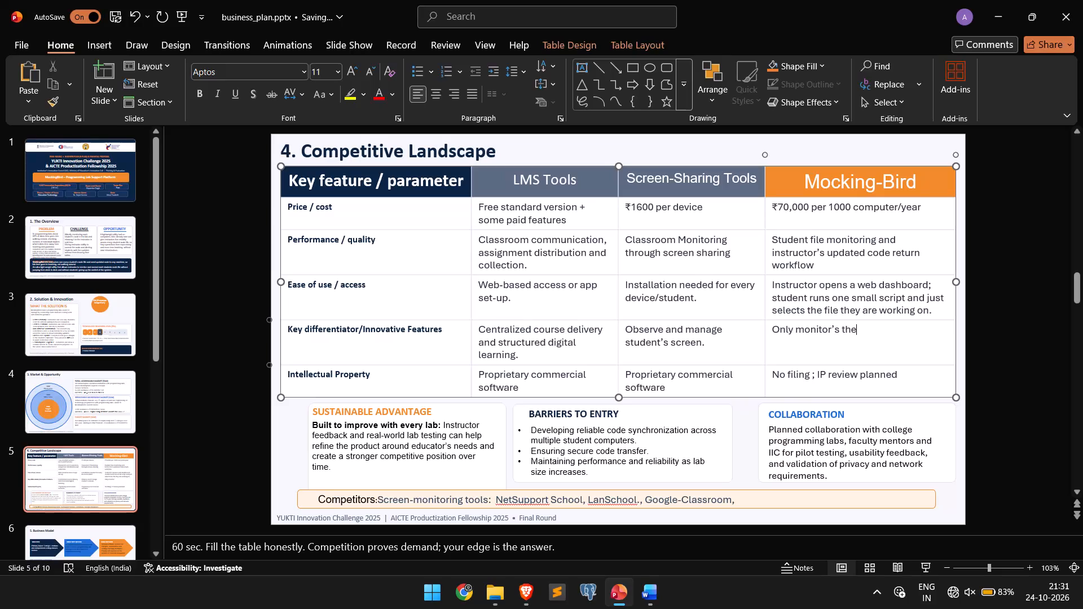
Complete the first sentence of the Mocking-Bird key differentiator cell as "Only monitor's the code file.".
type("code")
key("space")
type("file")
key("ctrl+Left")
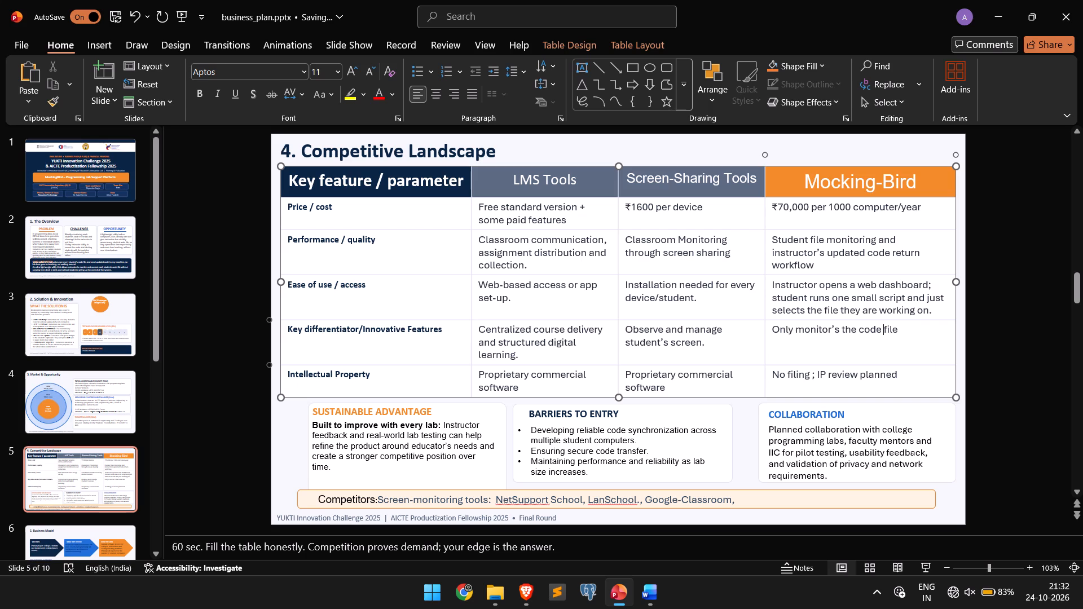
key("End")
key("Left")
key("Left")
key("Left")
key("Left")
key("End")
key("period")
key("space")
Add "No intrusive access" after the first sentence in the Mocking-Bird key differentiator cell.
type("No instrusive acces")
key("space")
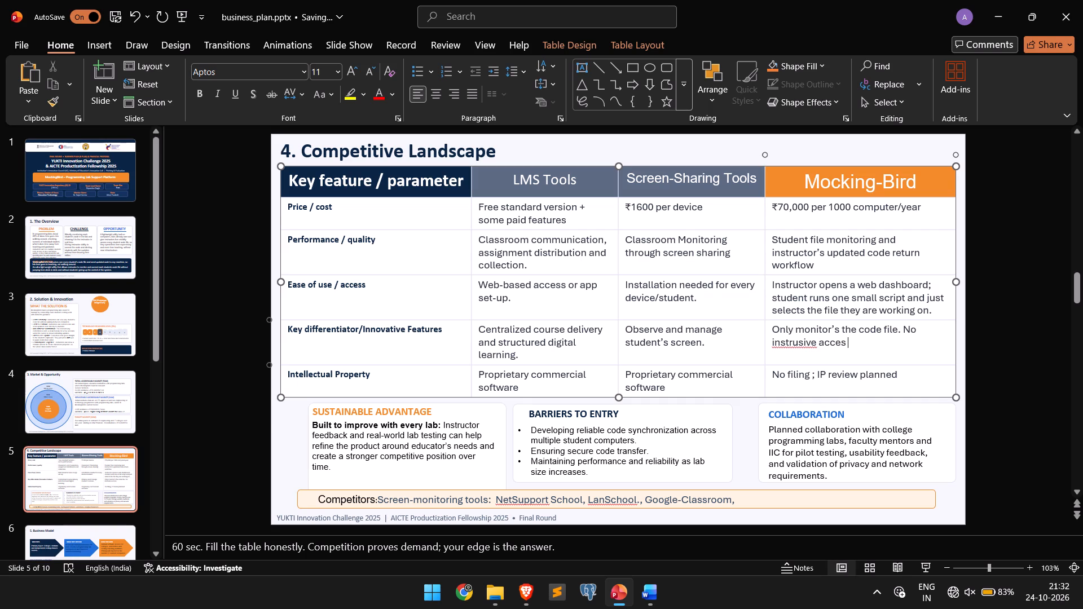
key("BackSpace")
type("s giv")
key("ctrl+BackSpace")
key("ctrl+Left")
key("Left")
key("Left")
key("ctrl+Left")
key("Right")
key("Right")
key("Right")
key("Right")
key("Left")
key("BackSpace")
key("End")
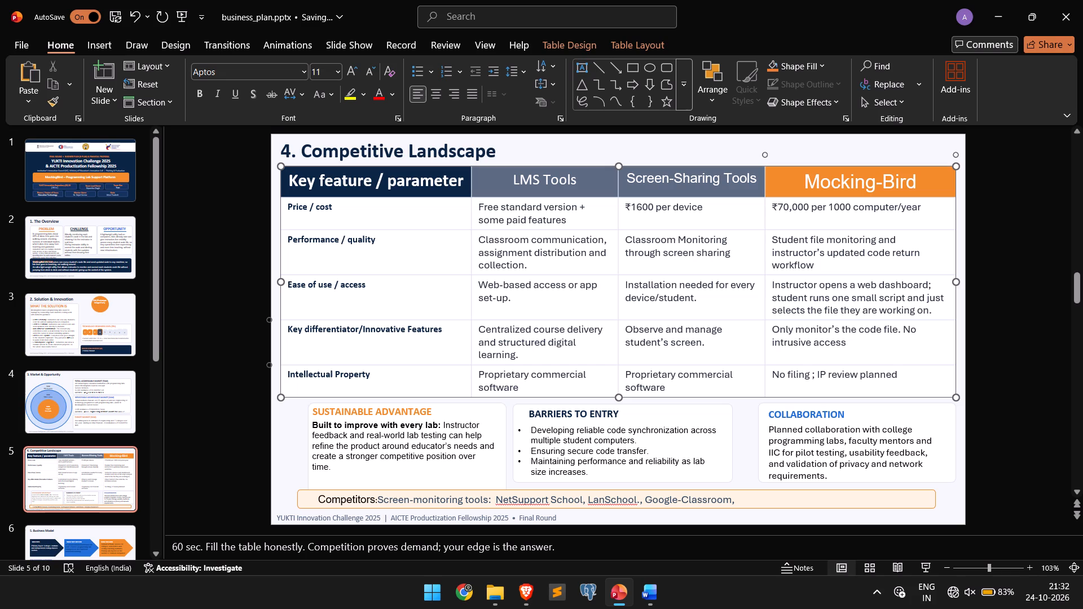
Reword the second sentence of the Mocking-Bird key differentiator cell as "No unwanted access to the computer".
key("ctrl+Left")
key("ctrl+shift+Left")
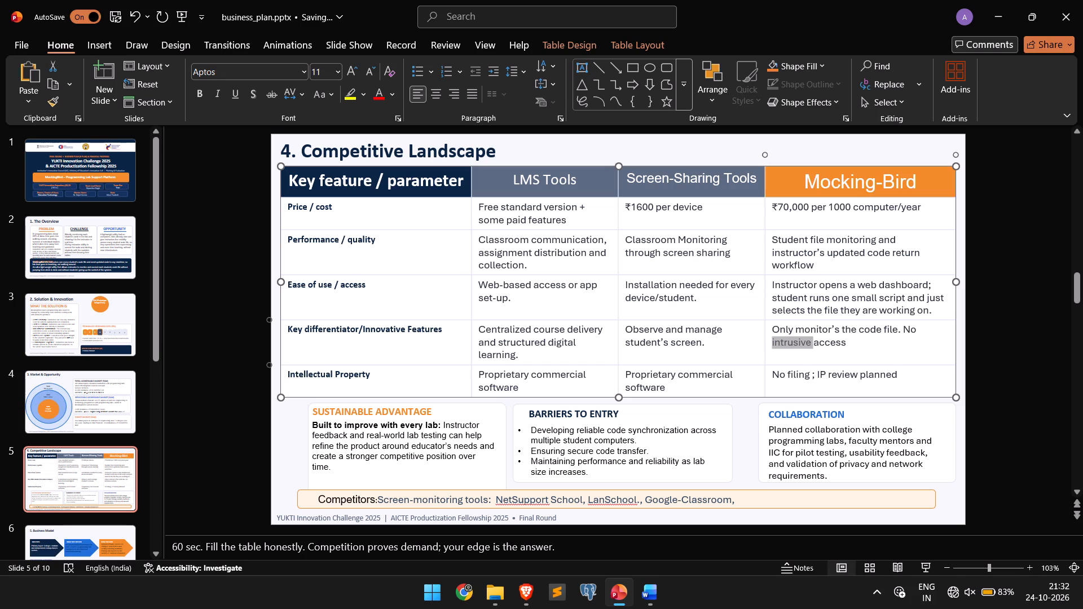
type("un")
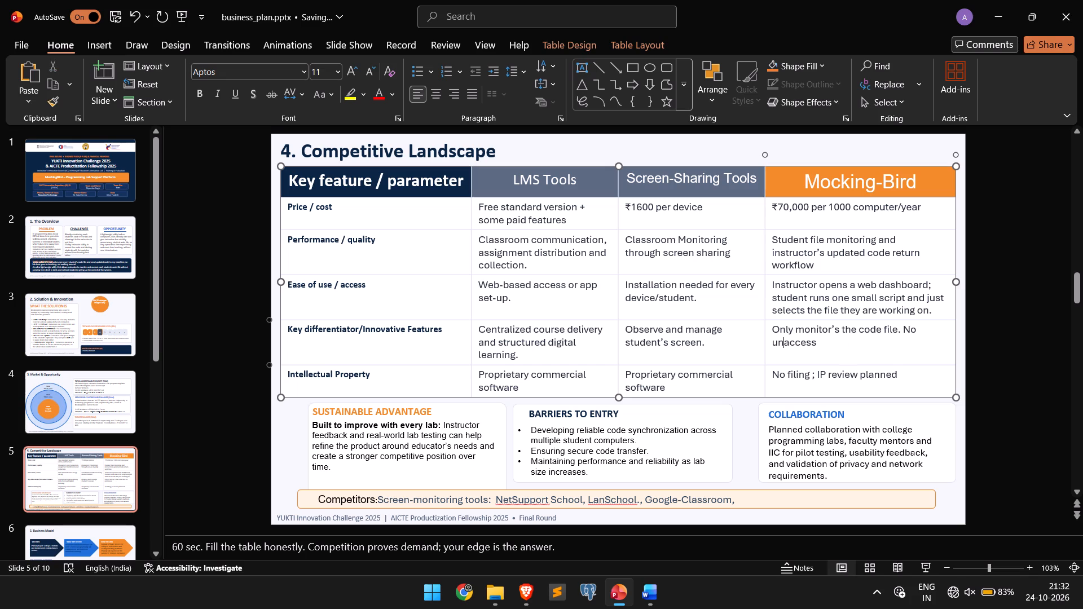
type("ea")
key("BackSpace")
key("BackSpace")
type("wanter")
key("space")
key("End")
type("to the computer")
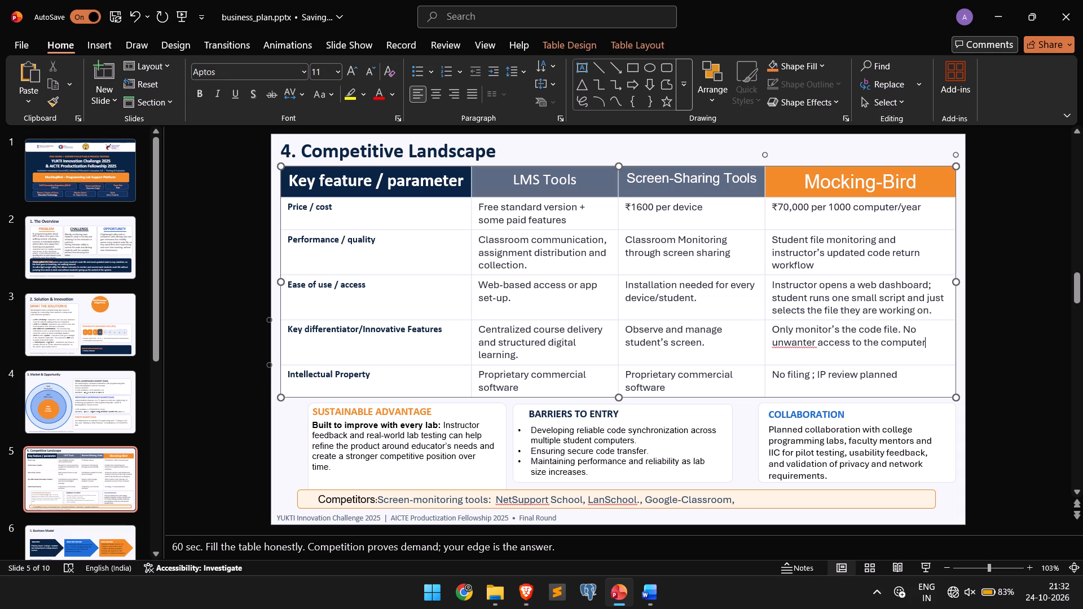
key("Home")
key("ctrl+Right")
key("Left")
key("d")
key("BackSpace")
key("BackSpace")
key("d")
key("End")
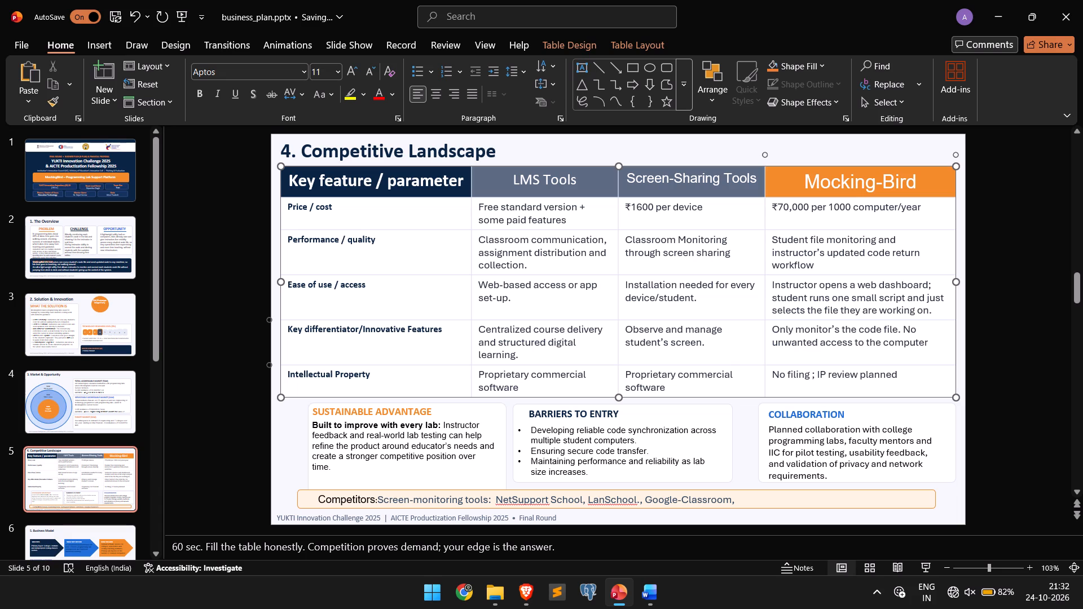
Replace the word "unwanted" with "superfluous" in the Mocking-Bird key differentiator cell.
key("Home")
key("ctrl+shift+Right")
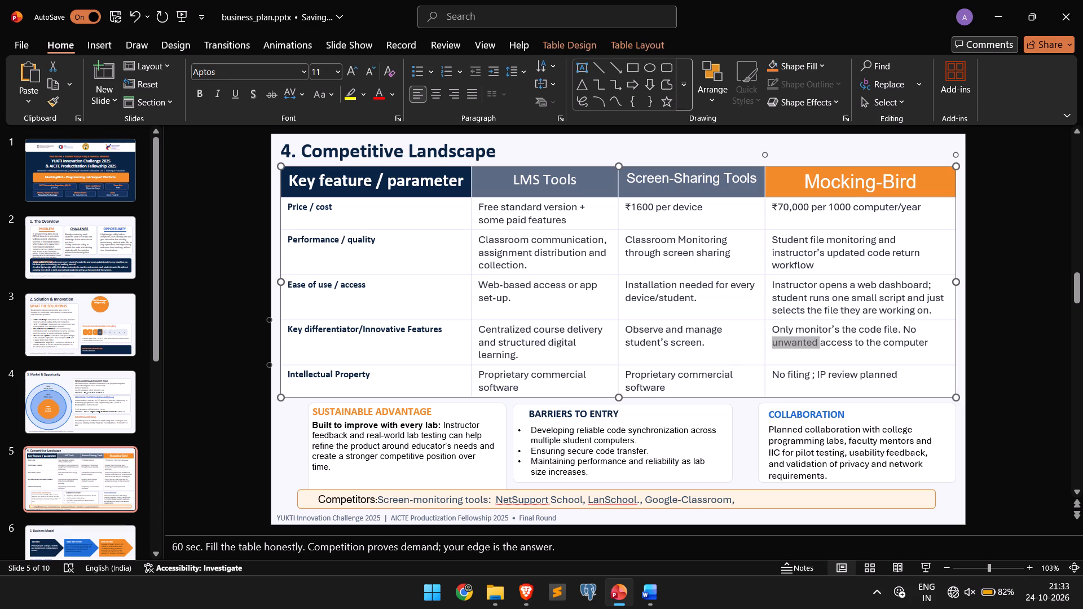
key("BackSpace")
key("BackSpace")
key("space")
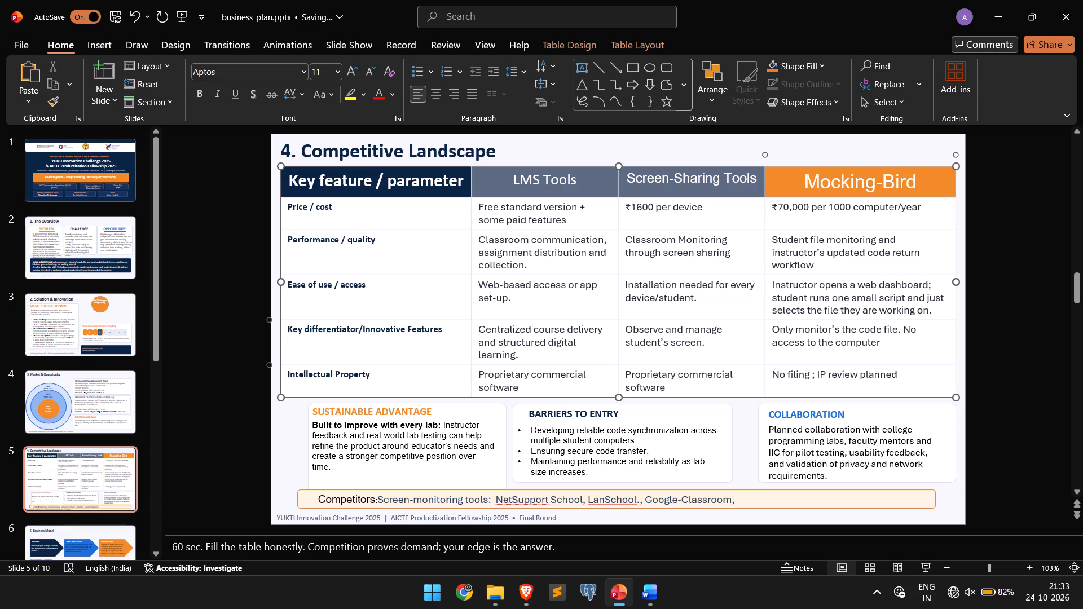
type("superflo")
key("BackSpace")
type("uous")
key("space")
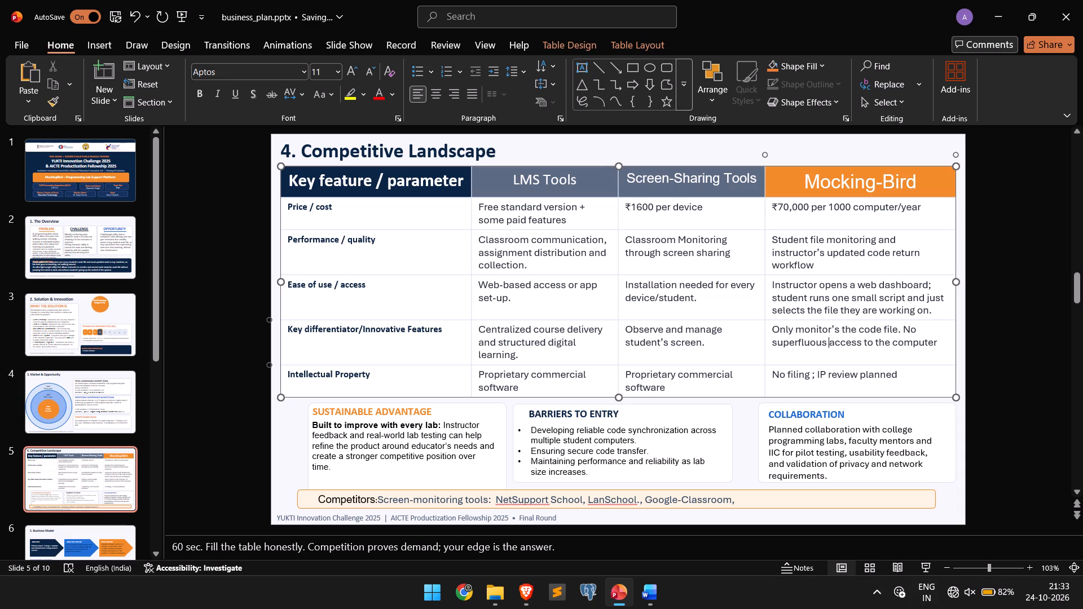
Replace "access to the computer" with "overreach." at the end of the Mocking-Bird key differentiator text.
key("shift+End")
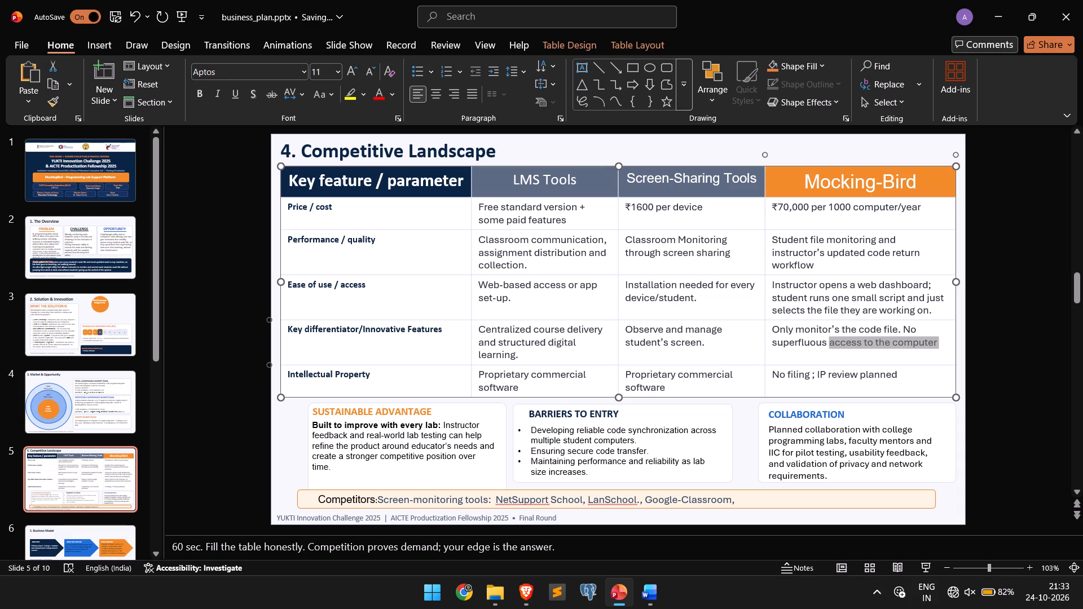
key("shift+Right")
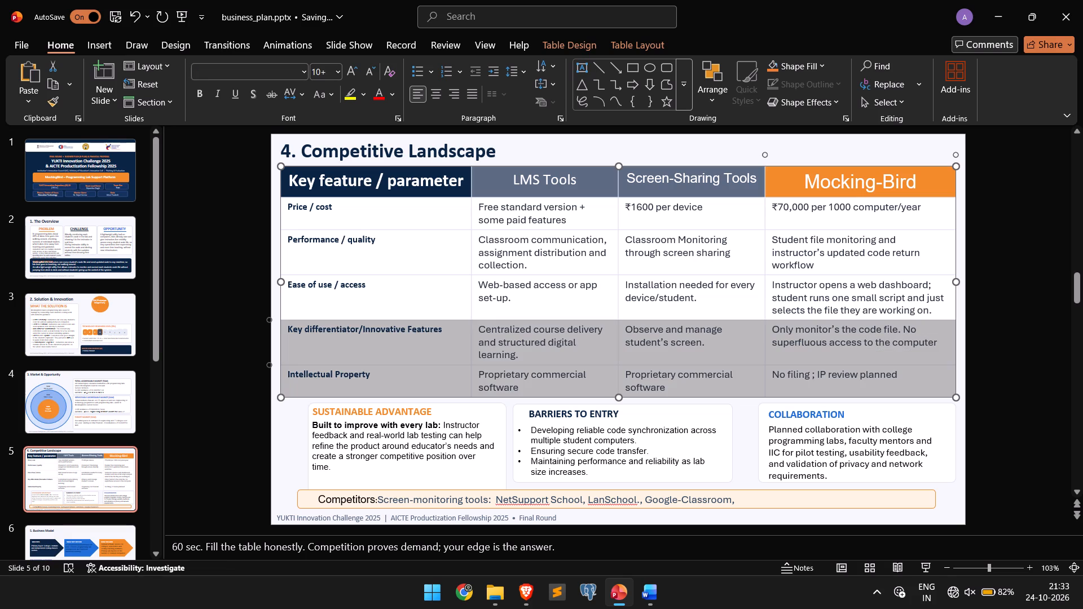
left_click(902, 350)
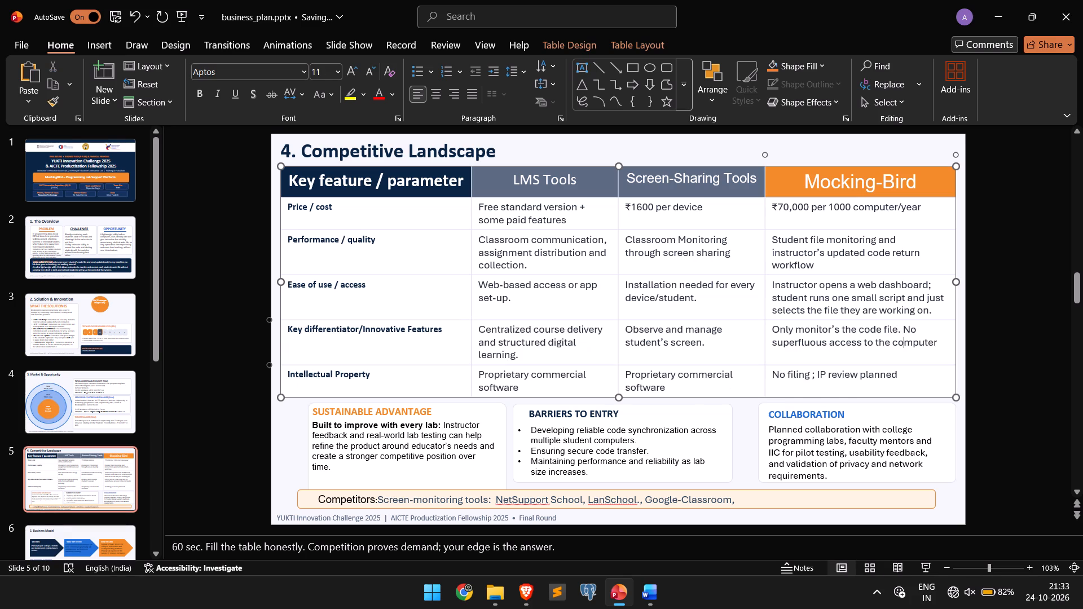
key("End")
key("ctrl+shift+Left")
key("ctrl+shift+Left")
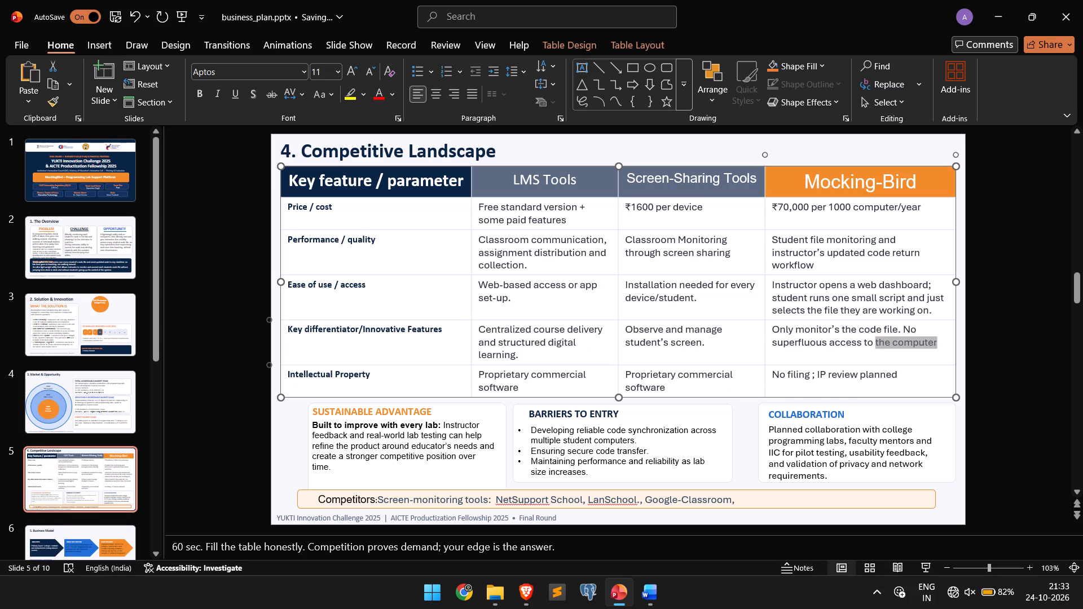
key("ctrl+shift+Left")
key("ctrl+shift+Left")
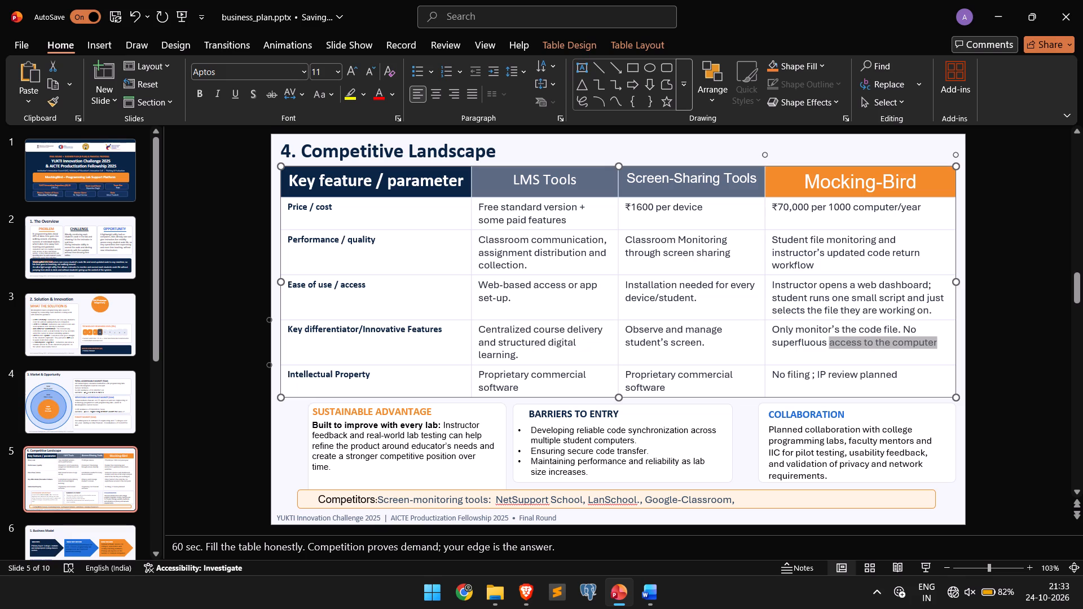
key("o")
type("verreac")
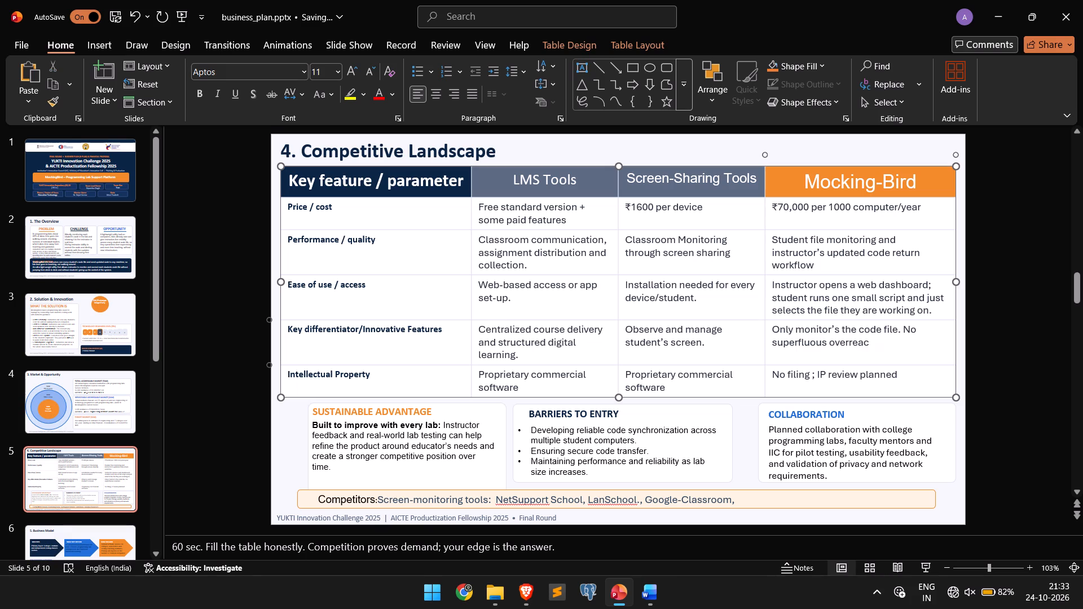
key("h")
type(".")
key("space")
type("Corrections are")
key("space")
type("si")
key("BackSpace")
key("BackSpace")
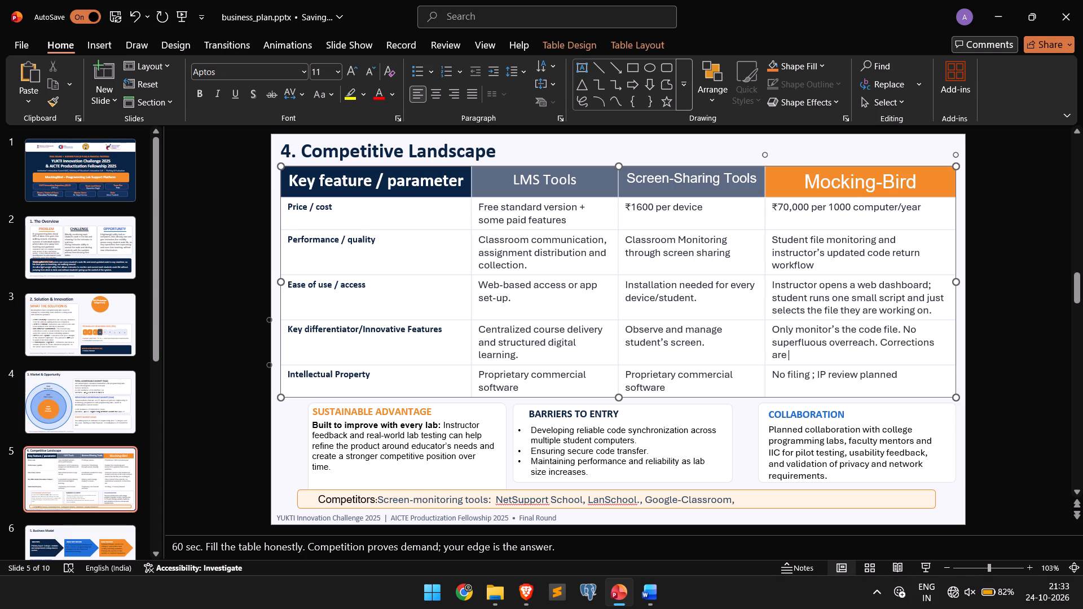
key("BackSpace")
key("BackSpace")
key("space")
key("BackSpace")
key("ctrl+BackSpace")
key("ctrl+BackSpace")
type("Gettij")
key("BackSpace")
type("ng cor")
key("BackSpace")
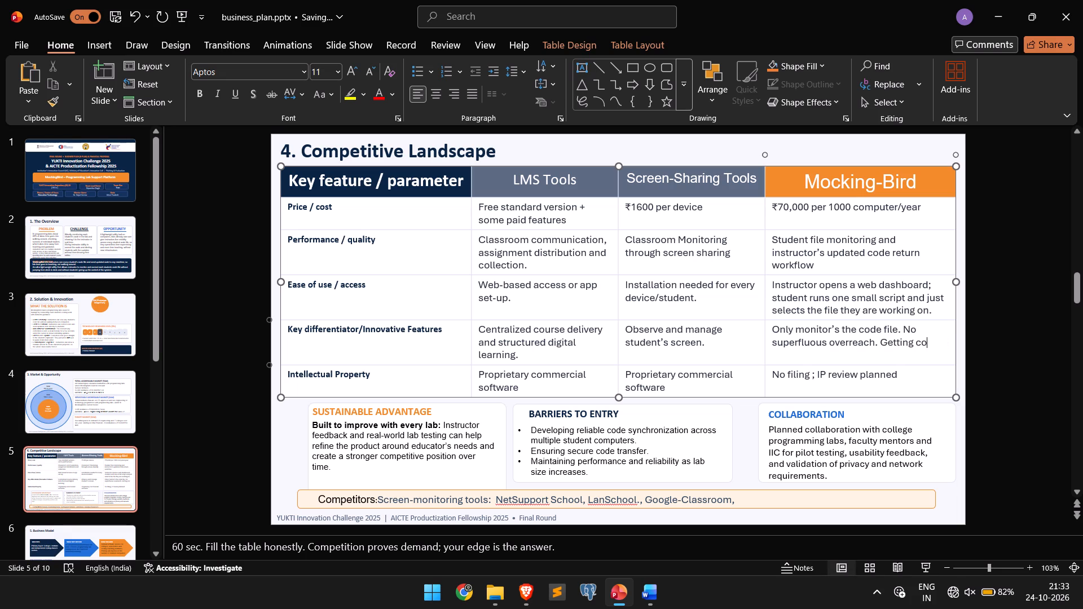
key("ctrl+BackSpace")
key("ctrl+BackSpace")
Add the correctly spelled sentence "Receiving correction is hassle free." at the end of the Mocking-Bird key differentiator cell.
type("Receving corrections")
key("space")
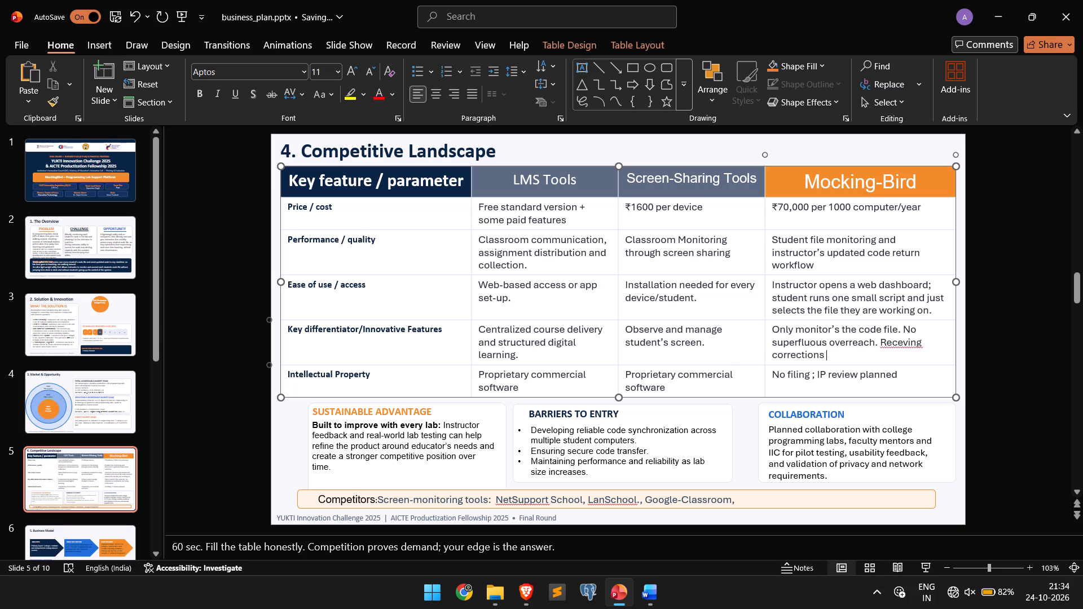
key("BackSpace")
key("BackSpace")
key("space")
type("is hassle free")
key("period")
key("Up")
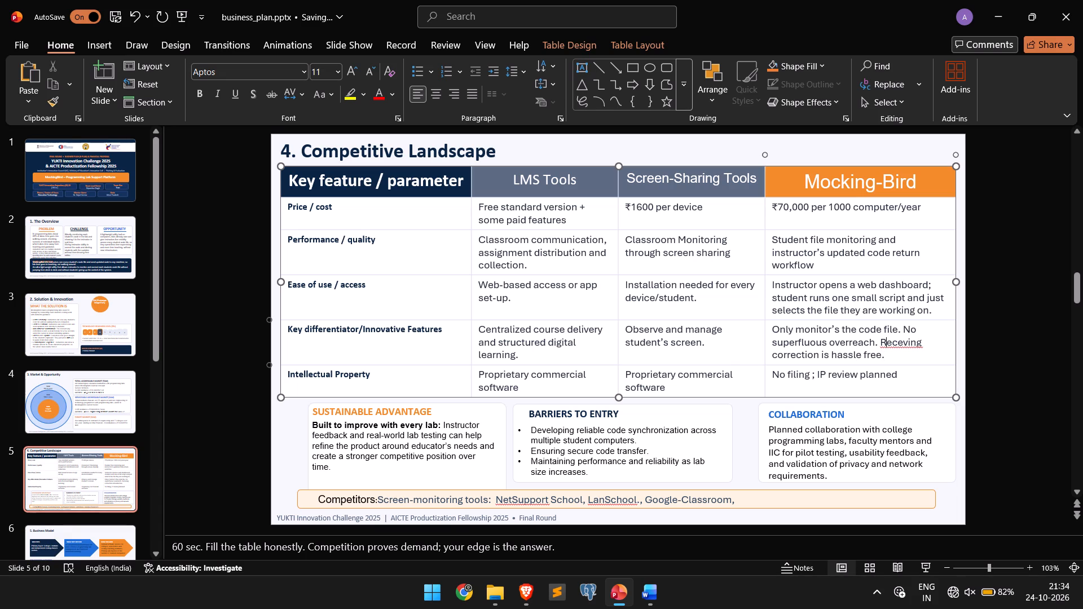
right_click(906, 347)
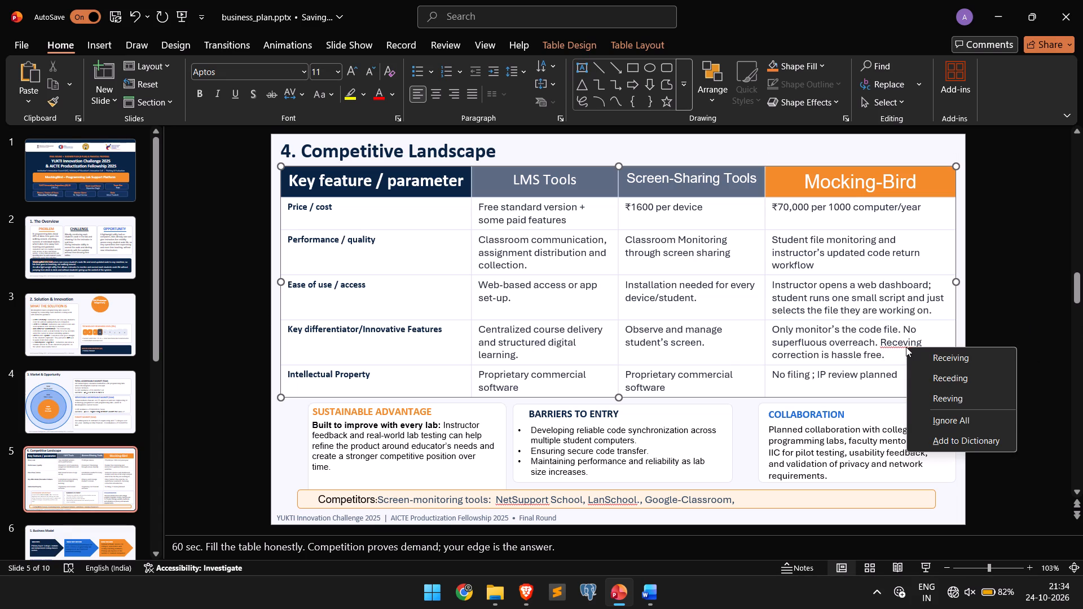
left_click(931, 359)
left_click(916, 358)
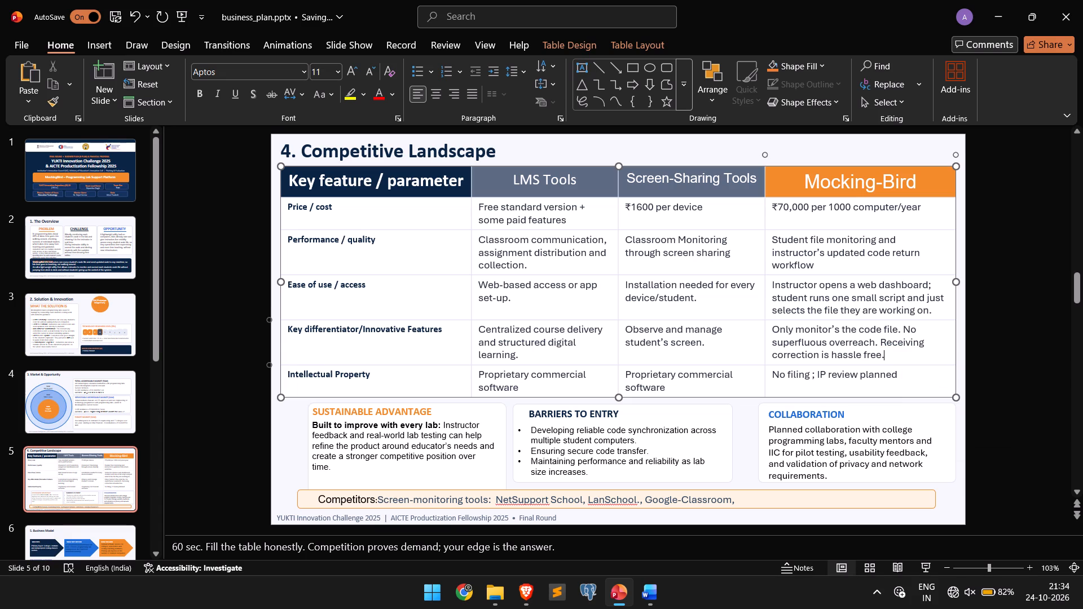
Save the business plan presentation.
key("ctrl+s")
Open the Sustainable Advantage paragraph below the comparison table for editing.
scroll(627, 414, "left", 3)
scroll(303, 475, "up", 1, "ctrl")
left_click(339, 448)
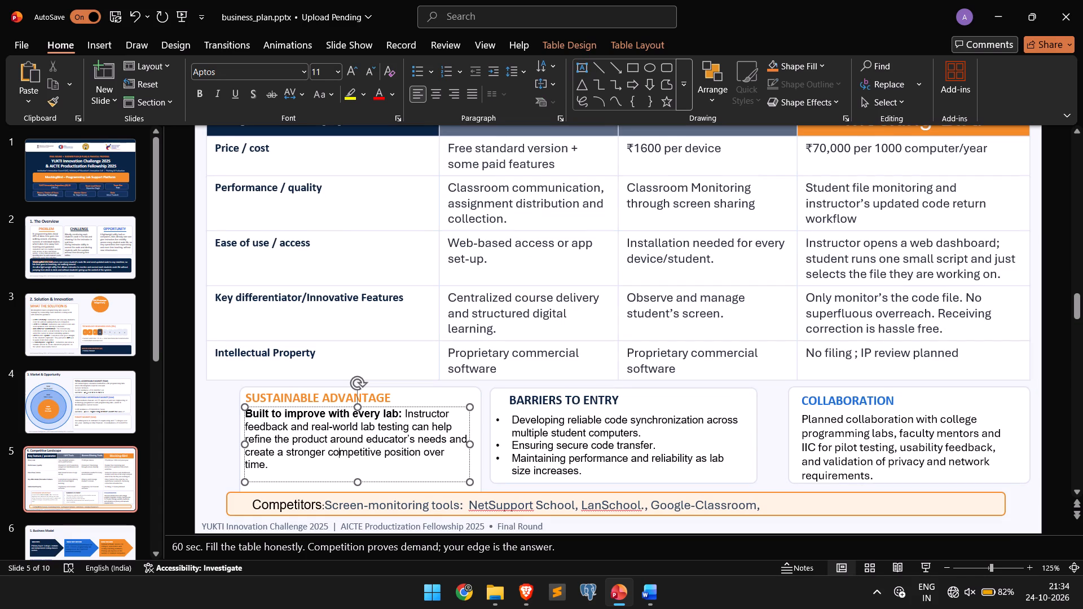
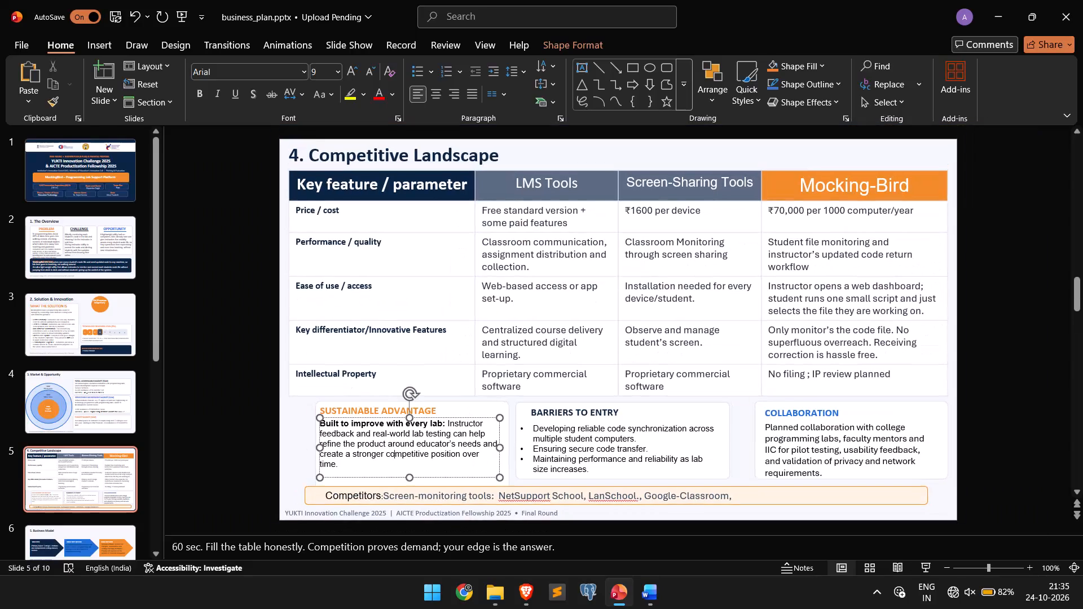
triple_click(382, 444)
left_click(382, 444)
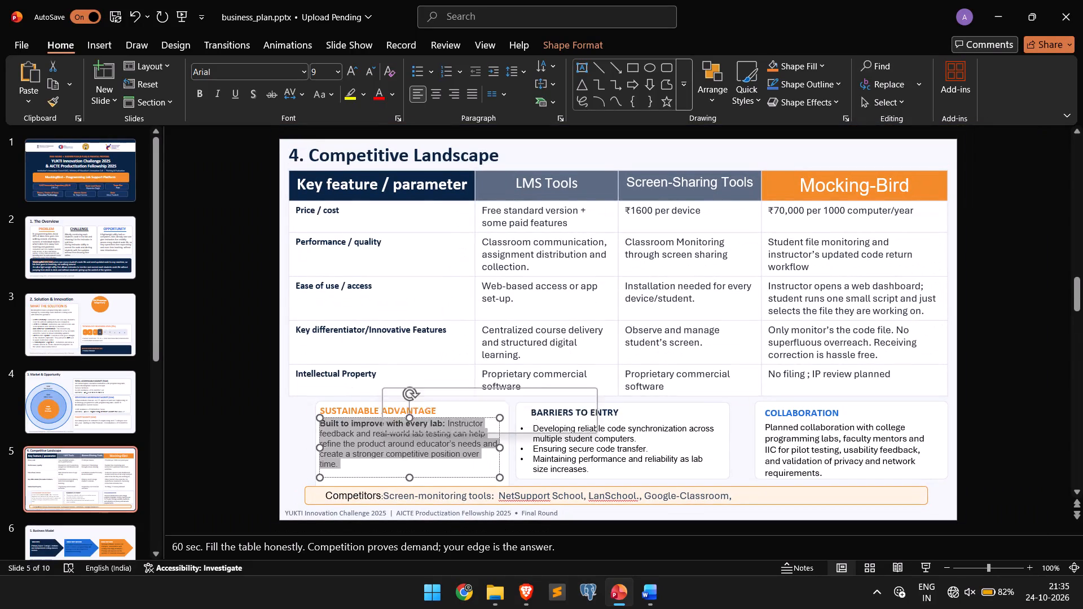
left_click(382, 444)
Save the business plan presentation.
key("ctrl+s")
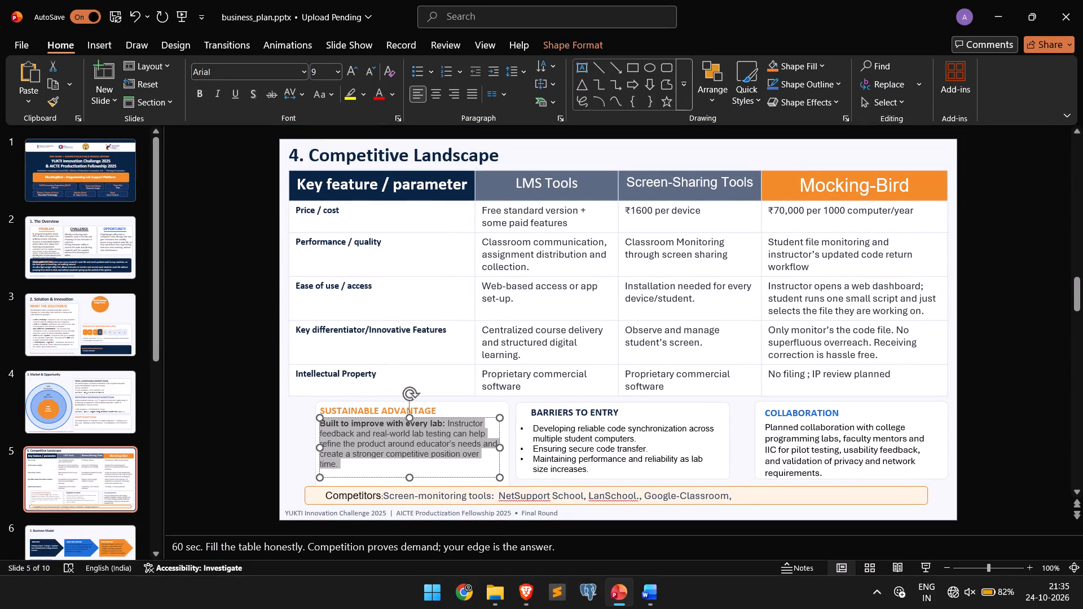
Read through the Sustainable Advantage and Barriers to Entry text below the comparison table on the Competitive Landscape slide.
triple_click(384, 406)
triple_click(384, 406)
triple_click(384, 406)
triple_click(384, 406)
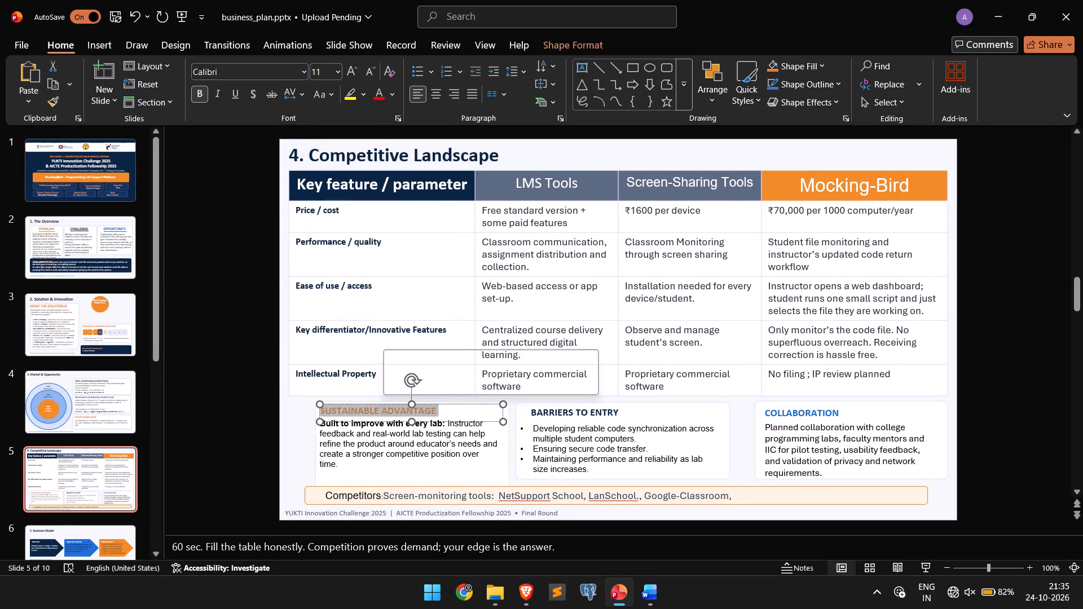
triple_click(363, 440)
triple_click(363, 440)
triple_click(363, 440)
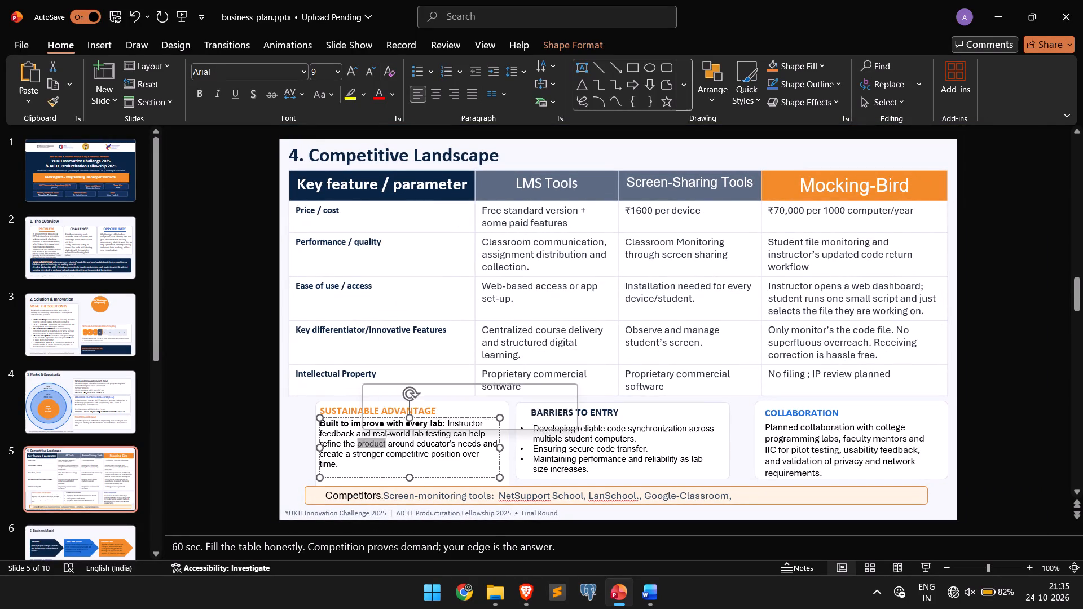
triple_click(363, 440)
triple_click(363, 440)
triple_click(363, 440)
triple_click(363, 440)
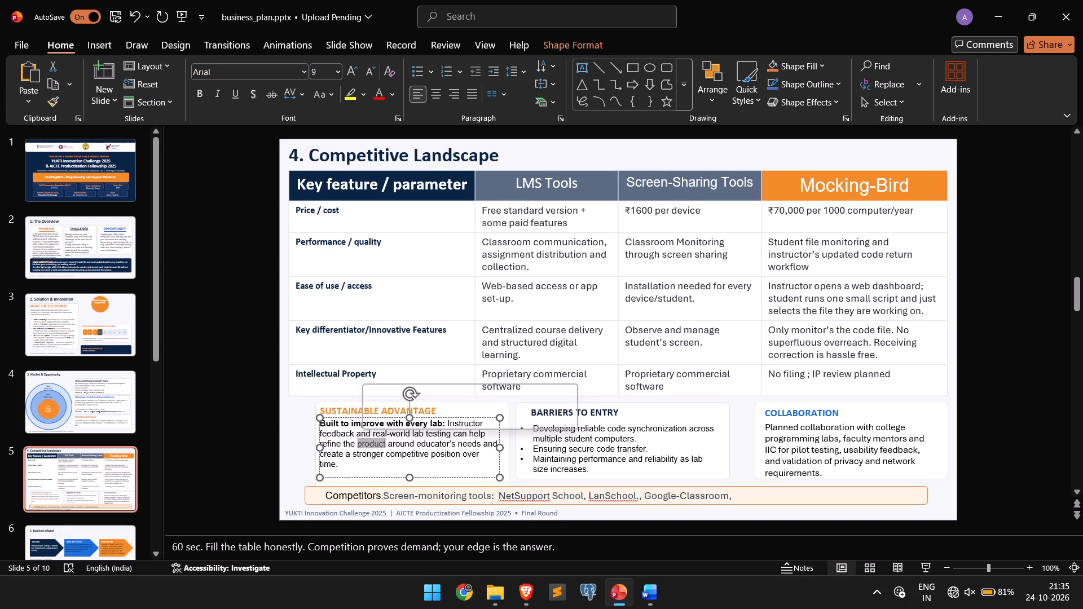
triple_click(363, 440)
triple_click(363, 440)
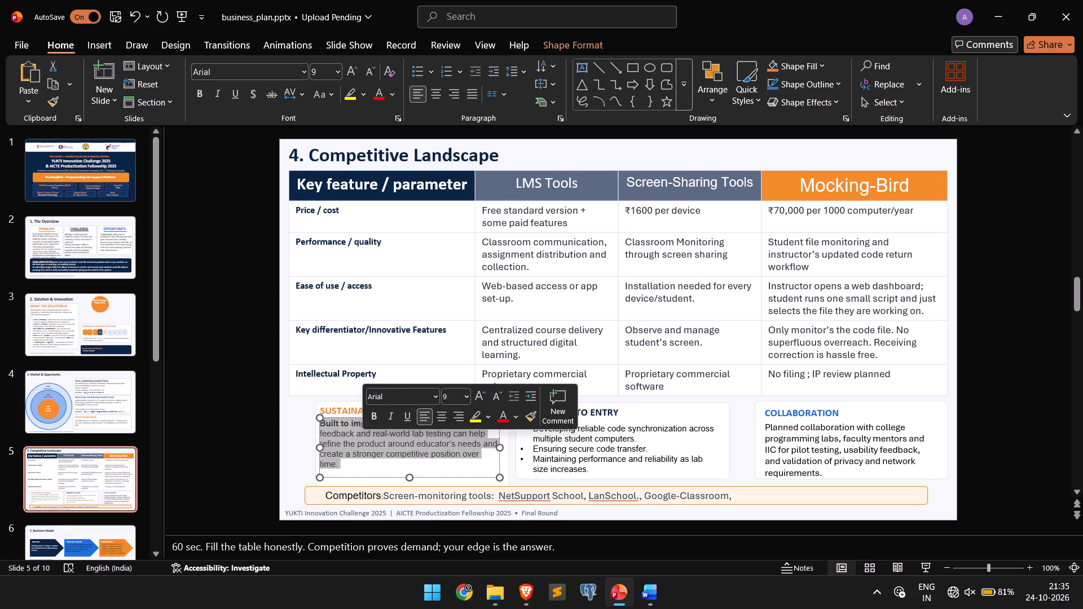
triple_click(560, 444)
triple_click(560, 444)
triple_click(560, 444)
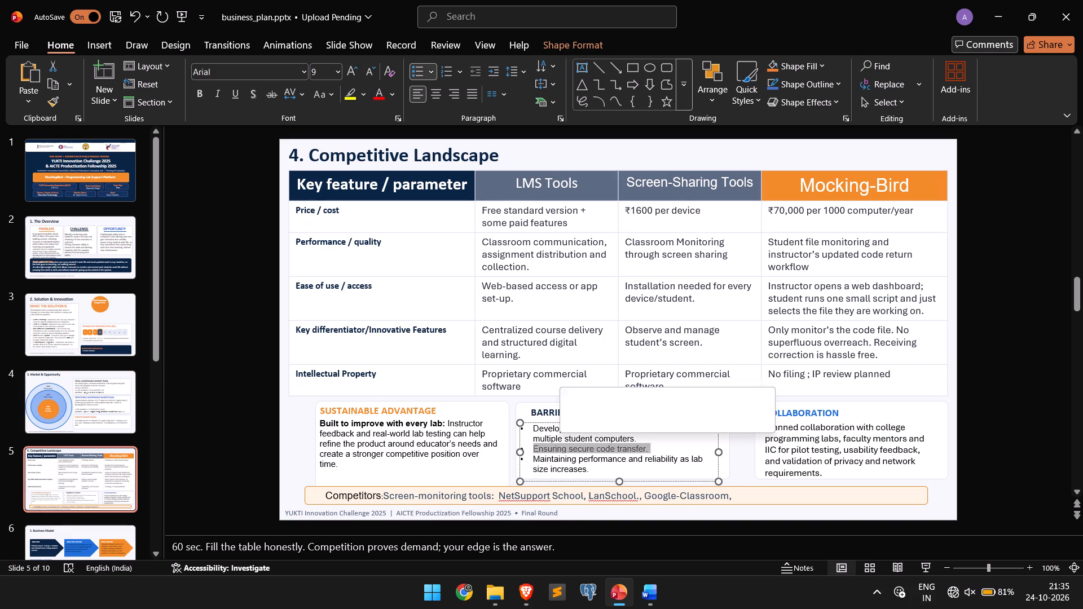
left_click(560, 444)
left_click(896, 321)
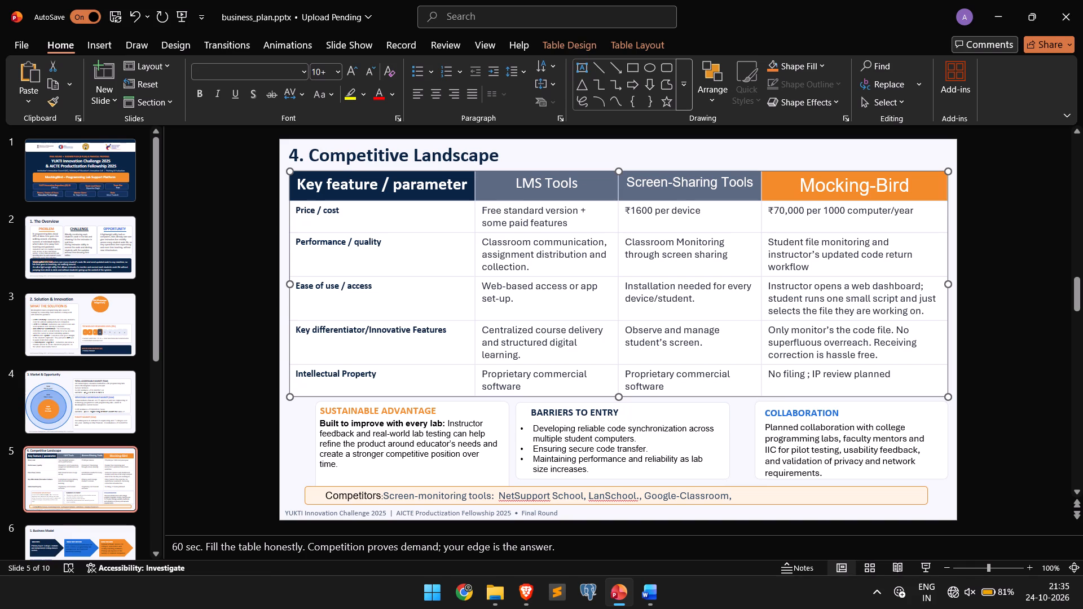
triple_click(593, 436)
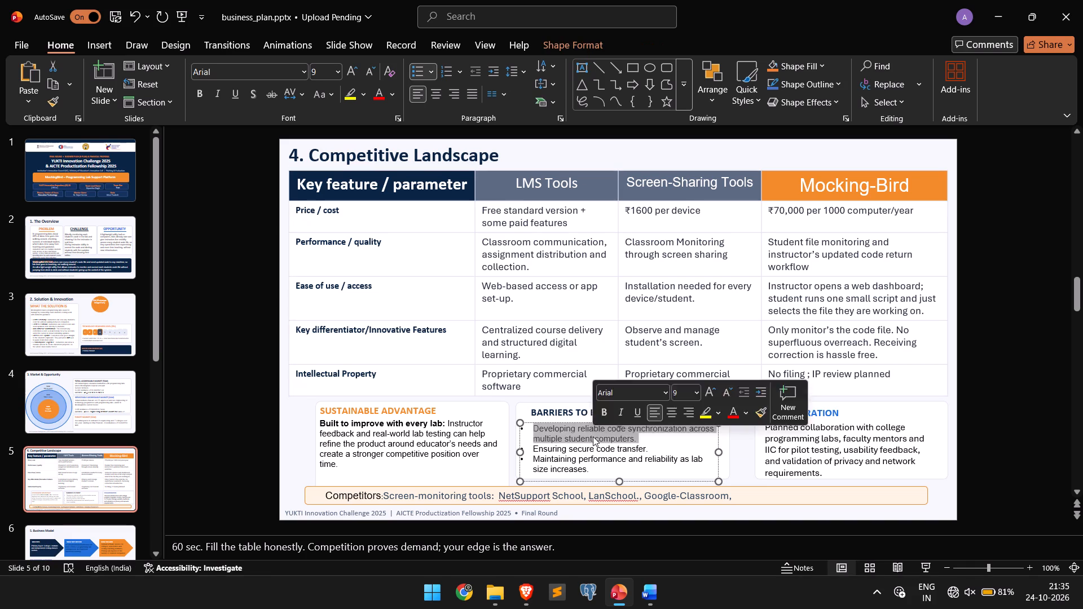
left_click(593, 436)
left_click(593, 436)
left_click(593, 436)
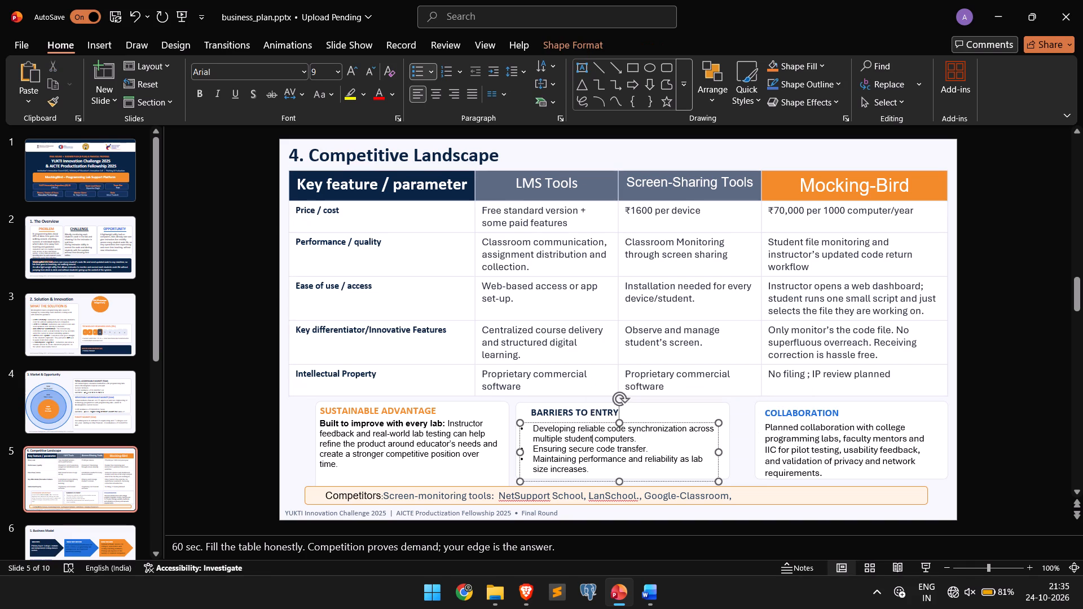
triple_click(1014, 274)
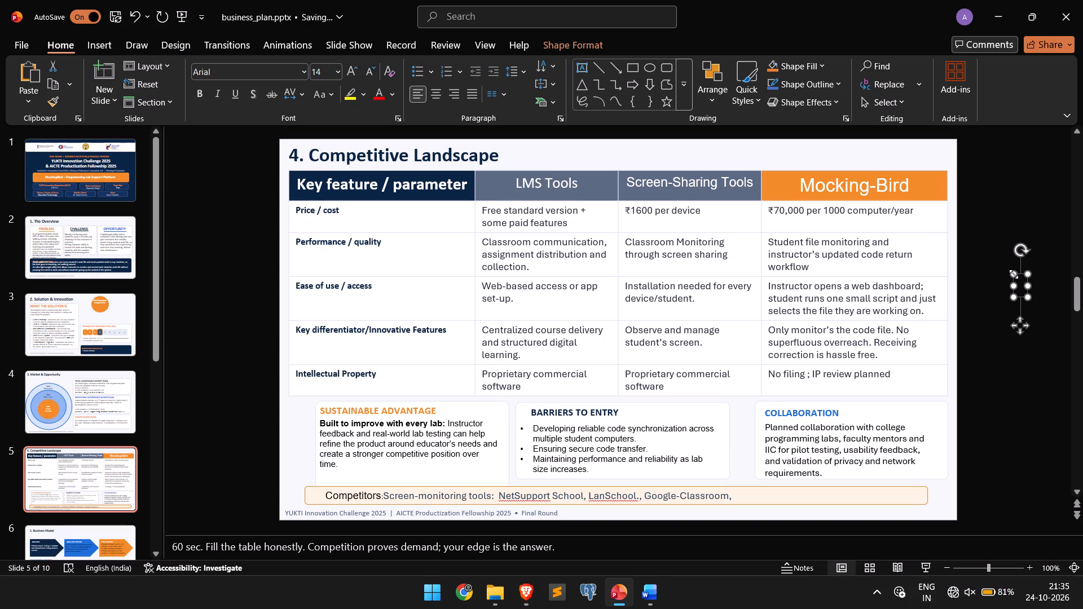
scroll(875, 318, "left", 1)
left_click(653, 440)
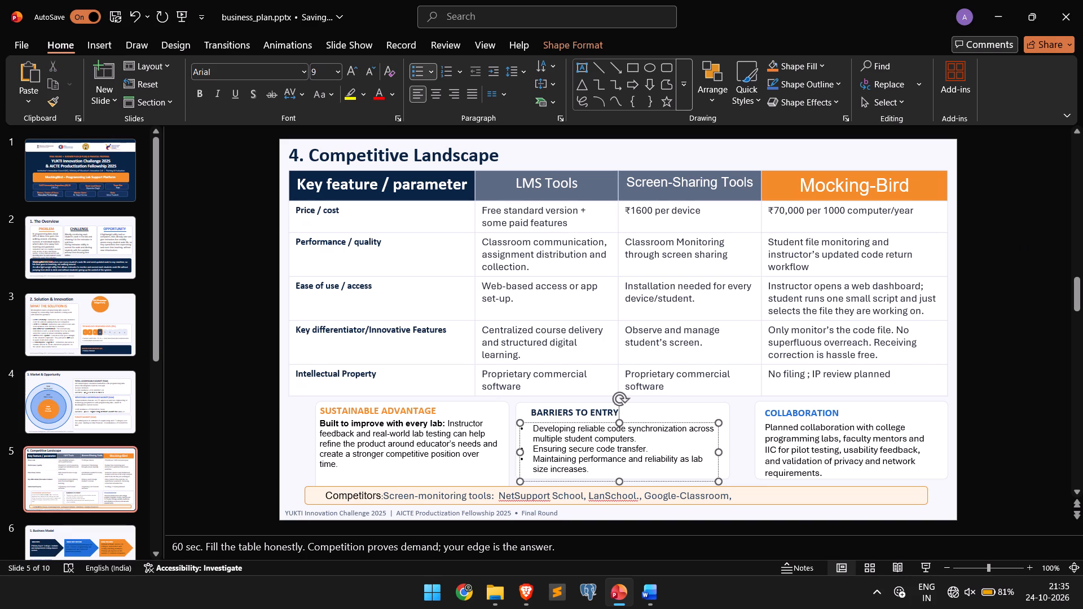
Review the slides after Competitive Landscape, from Business Model and Funding Requirements through to The Team.
left_click(1005, 373)
key("Right")
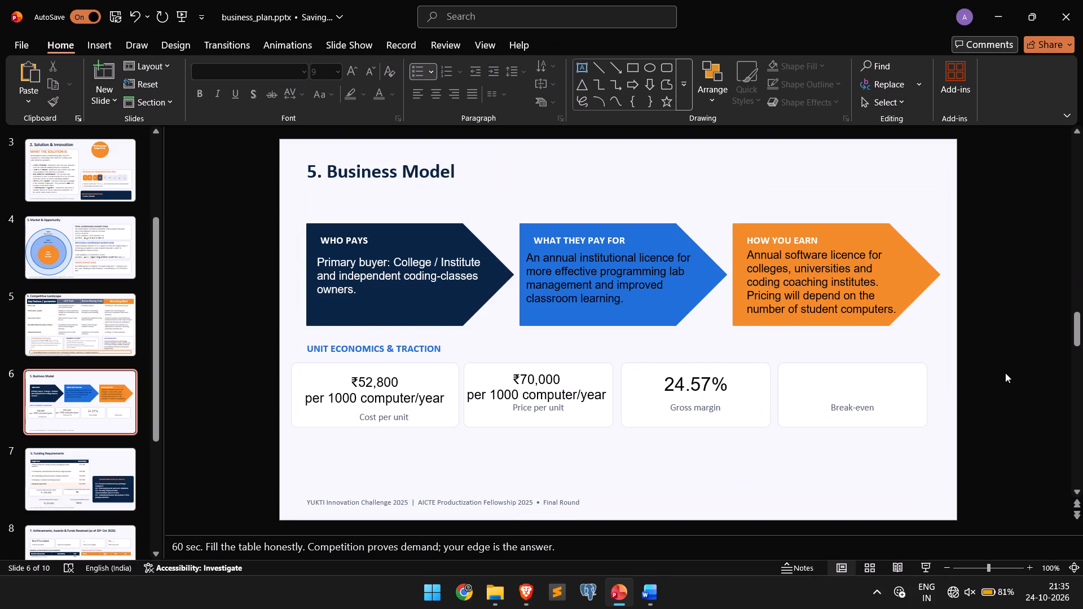
key("Right")
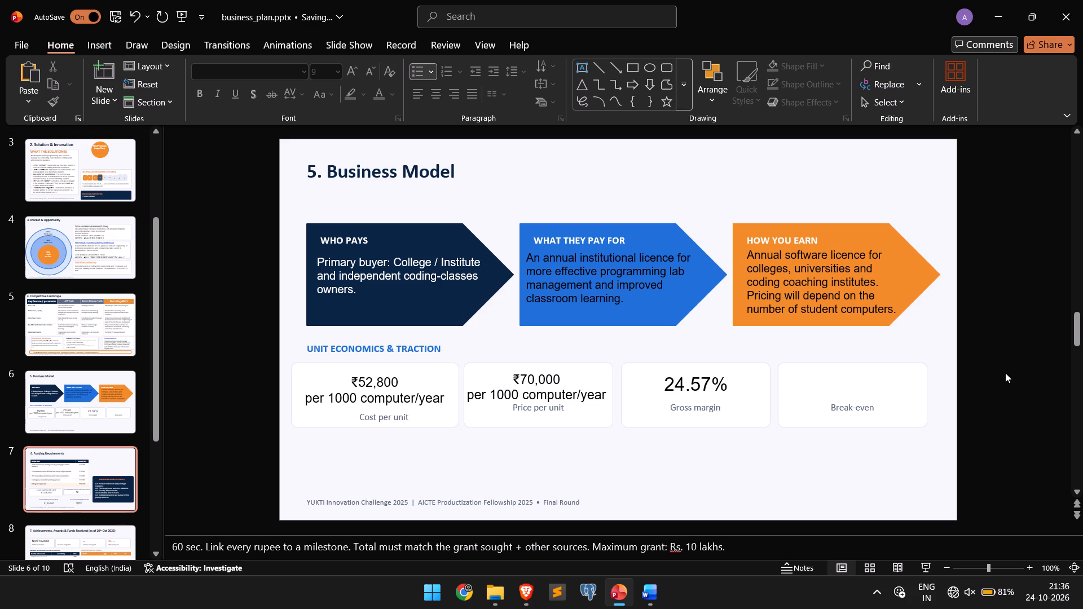
left_click(1005, 373)
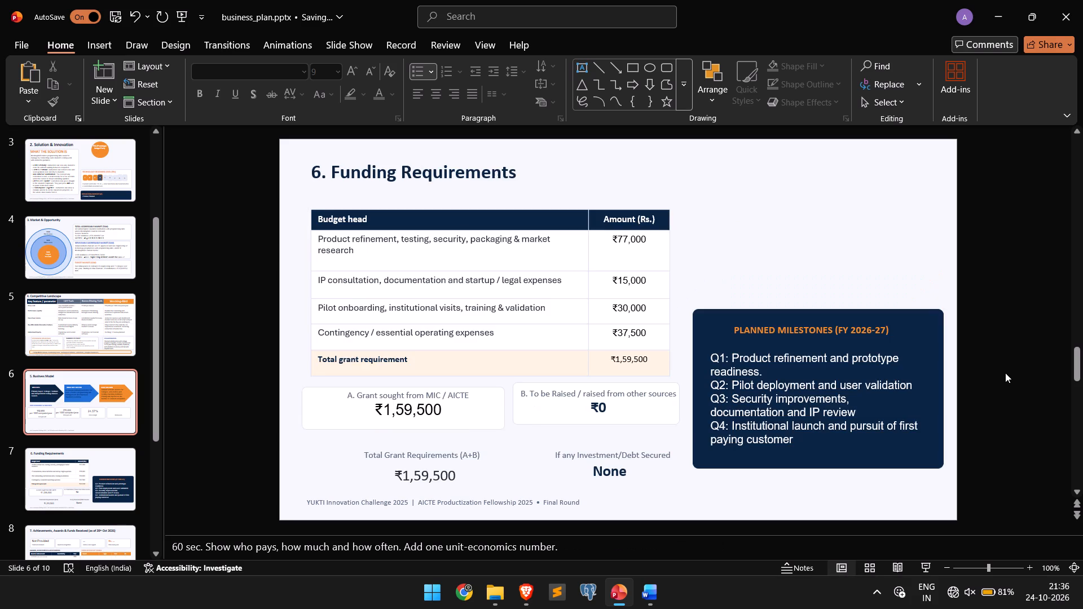
key("Left")
key("Right")
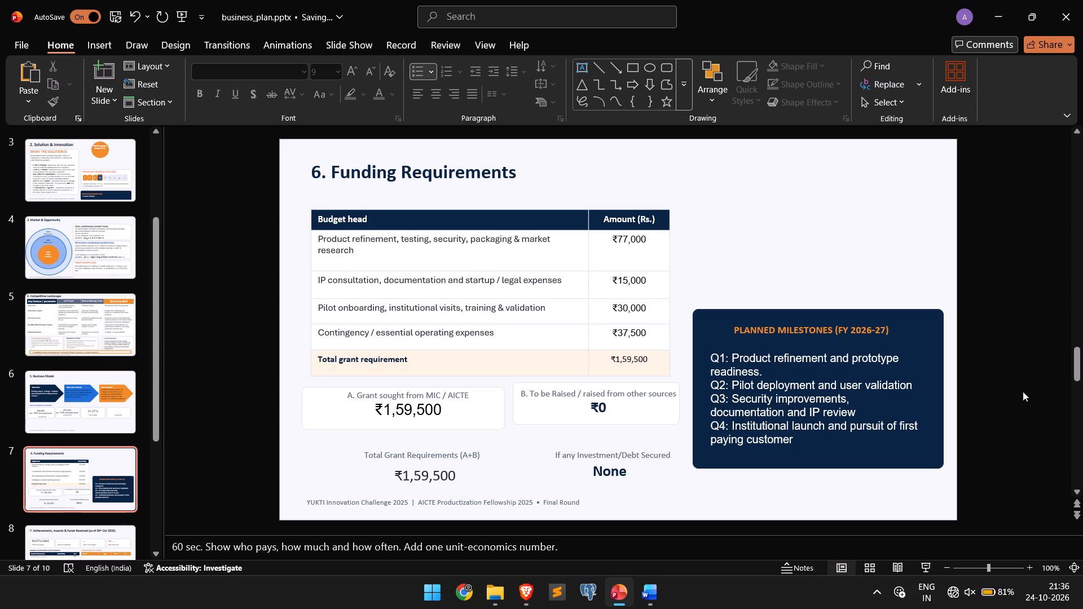
left_click(1053, 391)
key("Right")
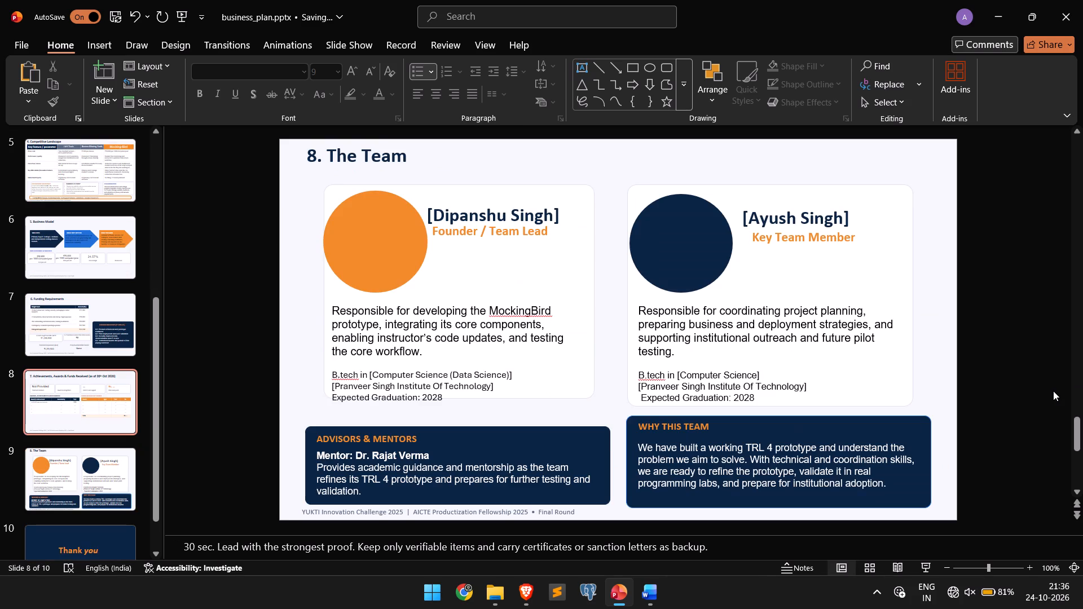
key("Left")
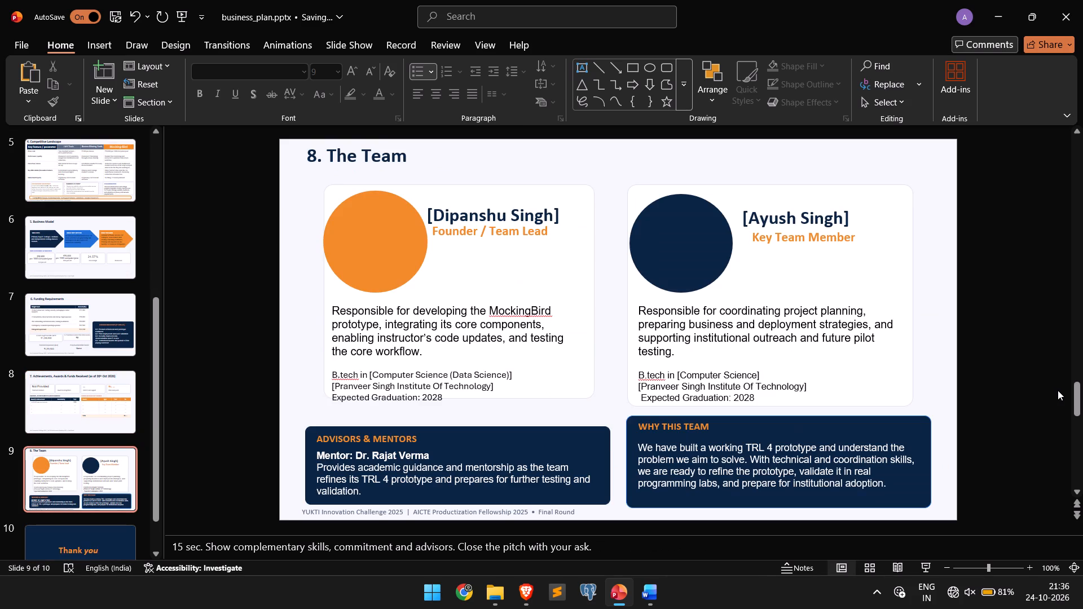